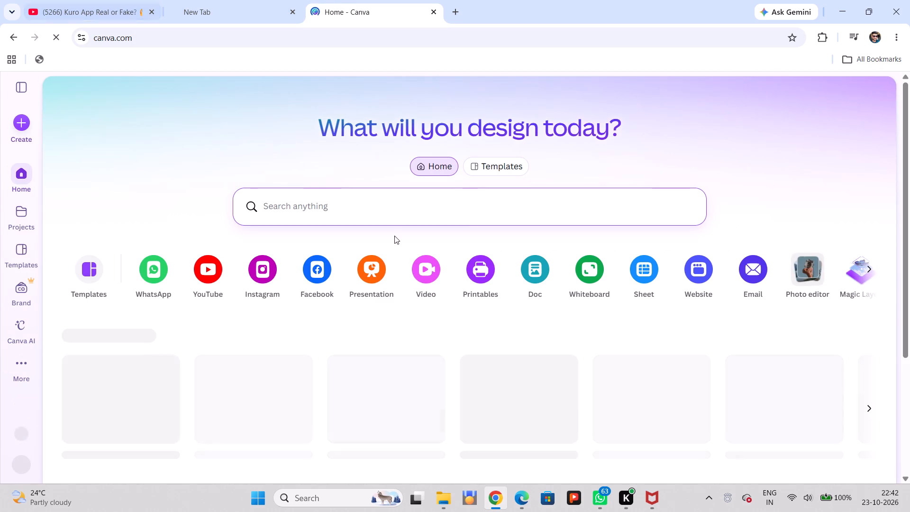
Create a new blank design of the Website type, 1366 × 768 px, from the Websites category.
left_click(87, 281)
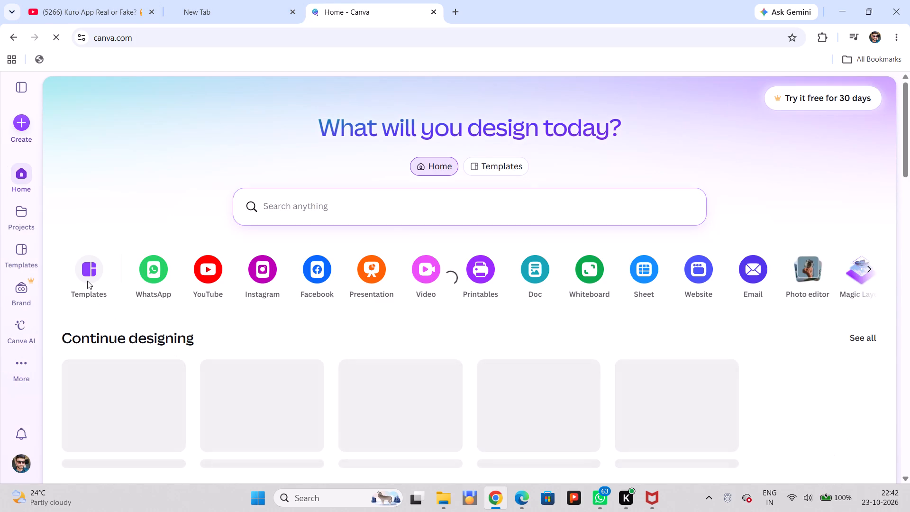
left_click(86, 271)
left_click(20, 123)
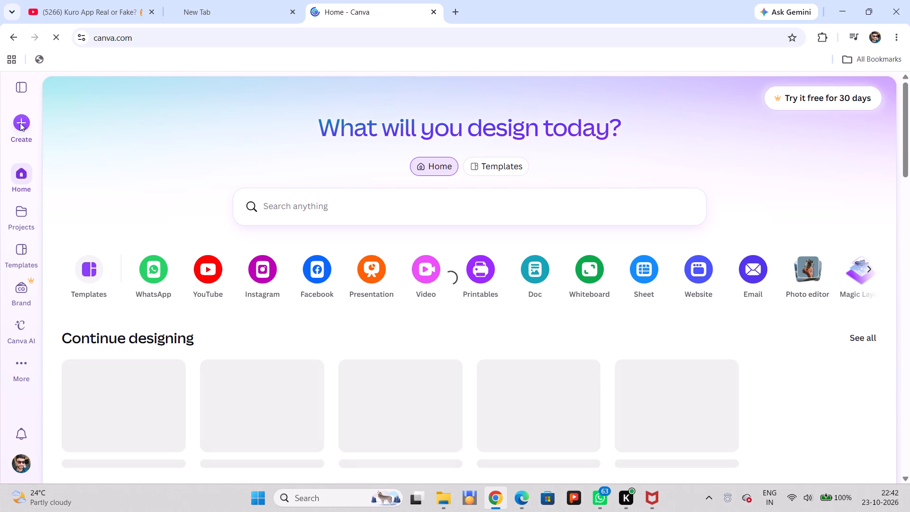
left_click(20, 123)
left_click(20, 123)
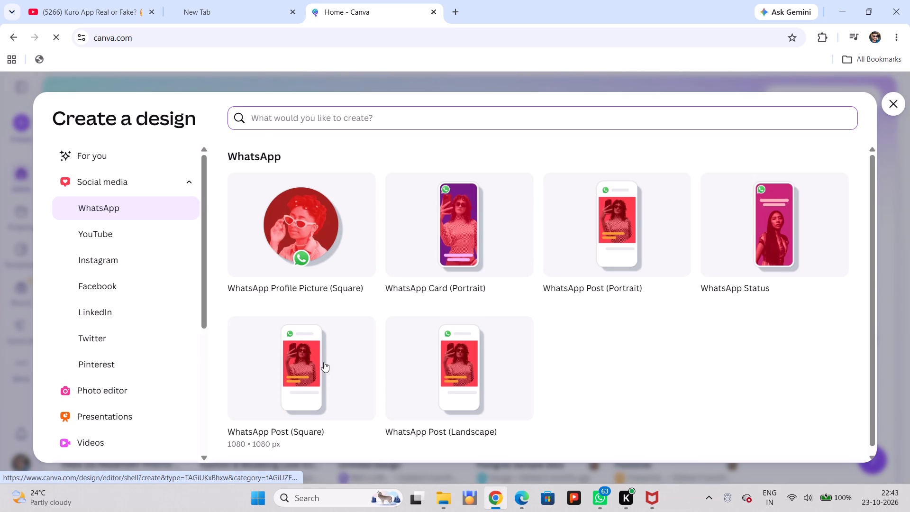
scroll(120, 281, "down", 3)
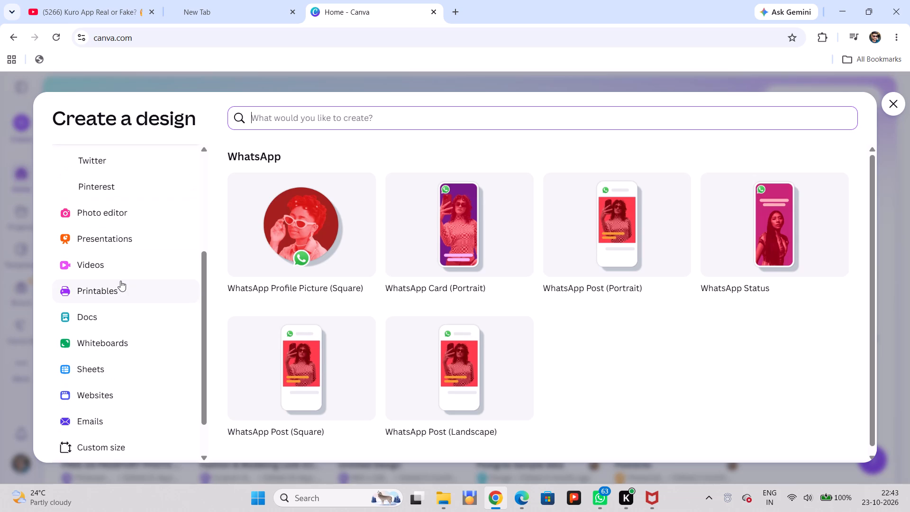
scroll(120, 281, "down", 2)
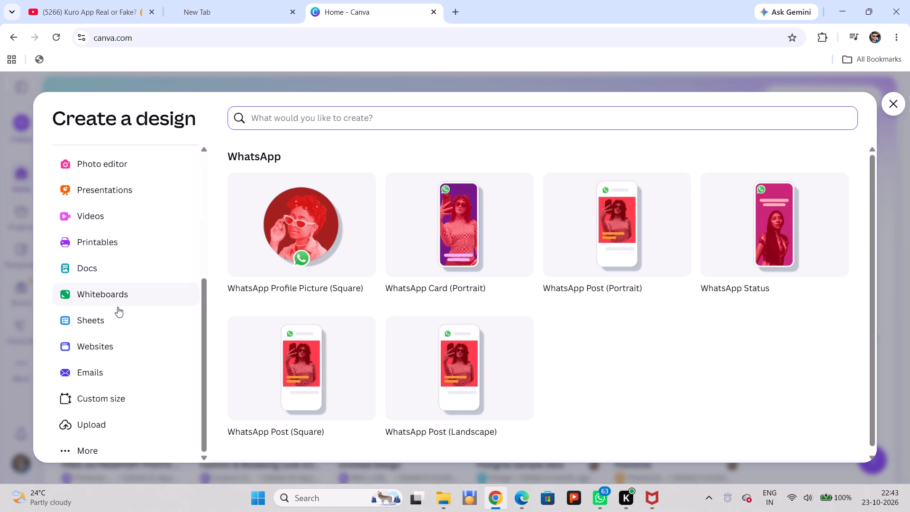
left_click(116, 347)
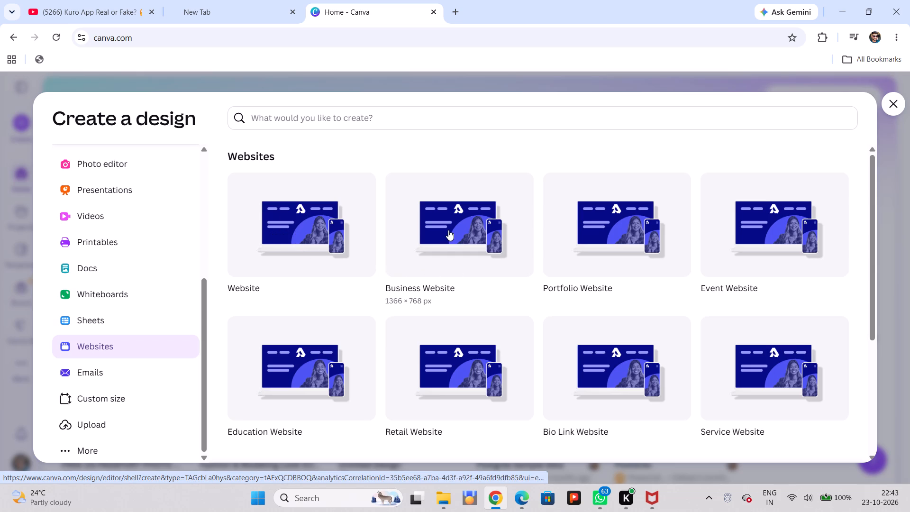
left_click(248, 221)
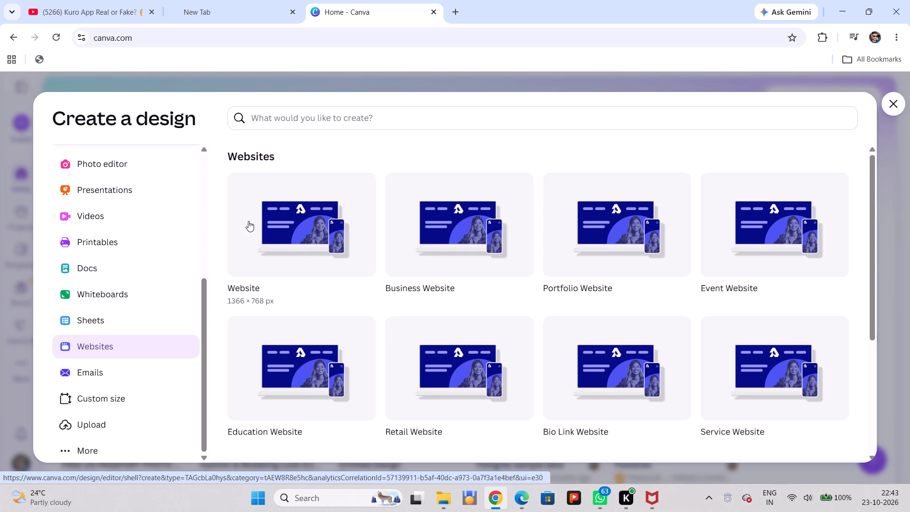
left_click(294, 240)
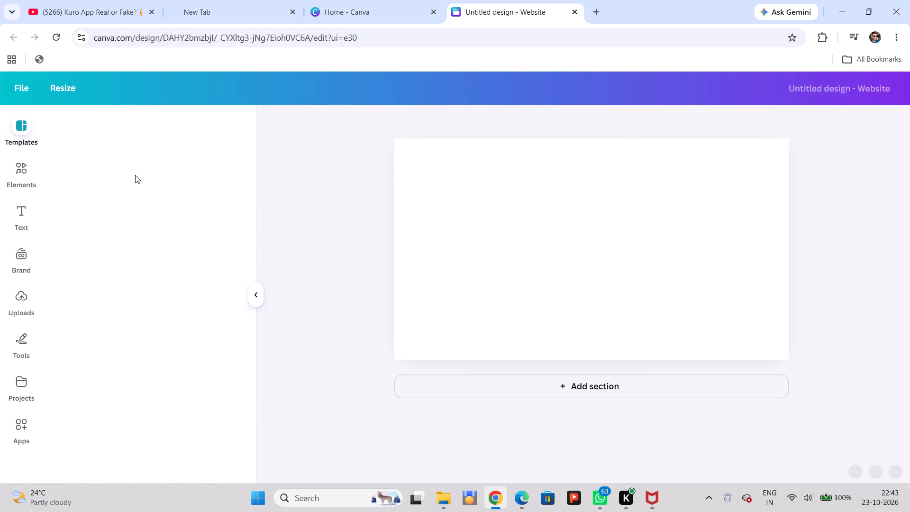
Bring up the text options for the blank page.
left_click(29, 221)
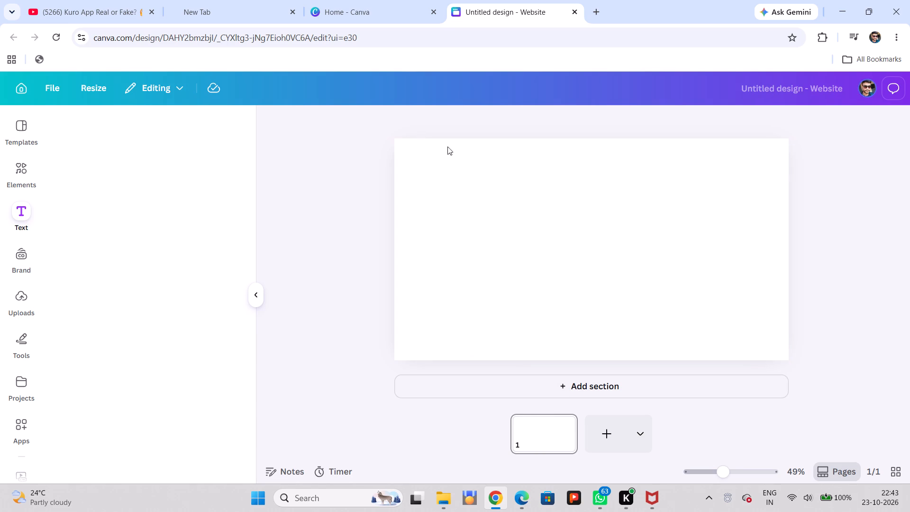
left_click(472, 159)
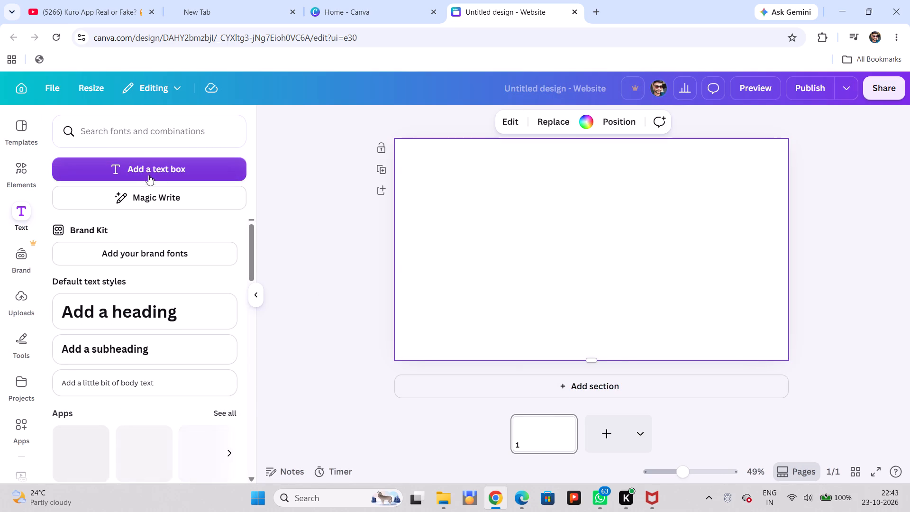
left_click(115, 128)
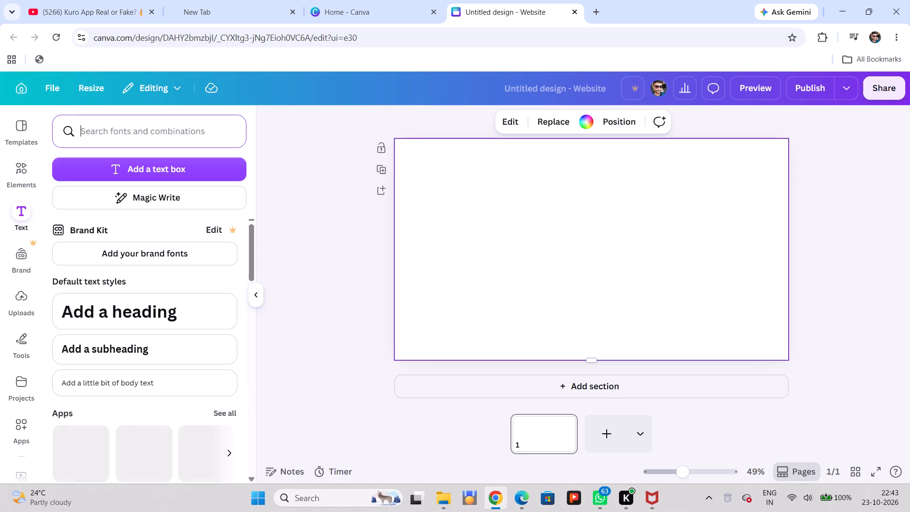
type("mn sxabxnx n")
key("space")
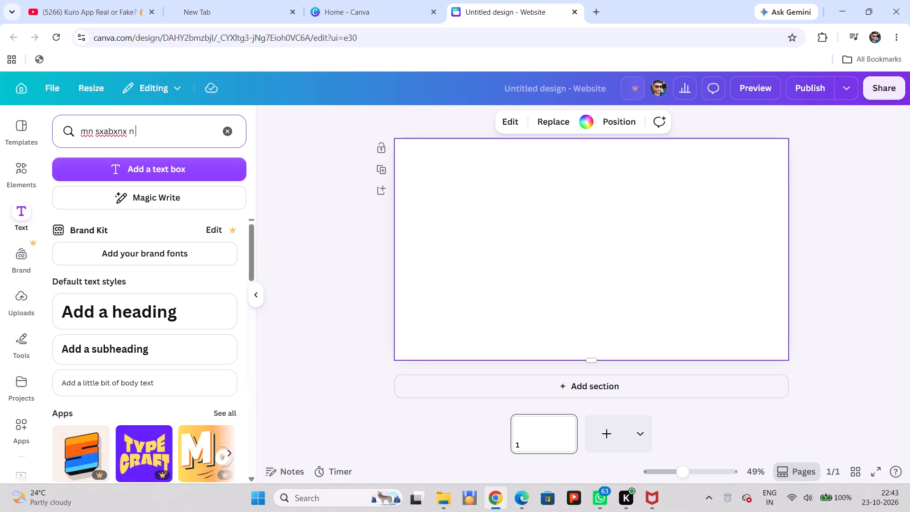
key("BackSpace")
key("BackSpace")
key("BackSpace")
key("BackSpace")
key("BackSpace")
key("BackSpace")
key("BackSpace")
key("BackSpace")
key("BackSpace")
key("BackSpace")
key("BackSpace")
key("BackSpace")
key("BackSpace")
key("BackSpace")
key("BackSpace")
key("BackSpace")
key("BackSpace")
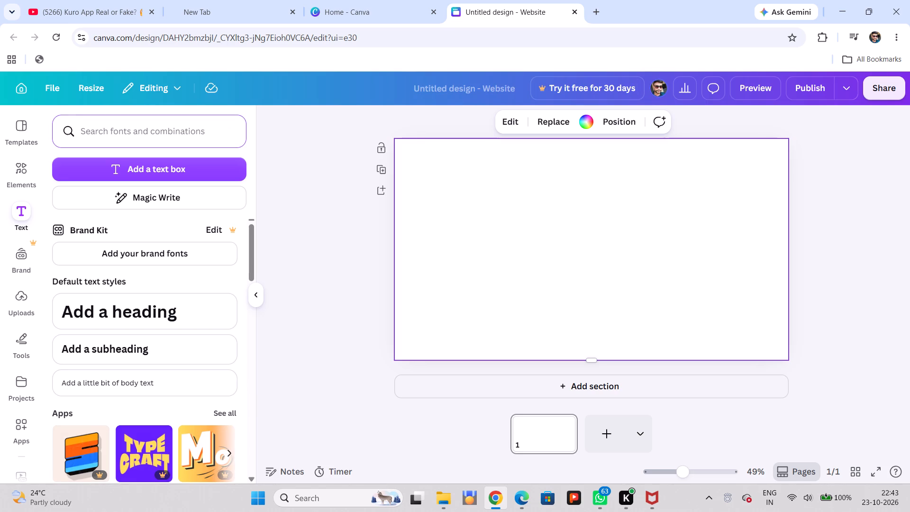
Add a text box to the blank page and clear its placeholder text.
left_click(81, 177)
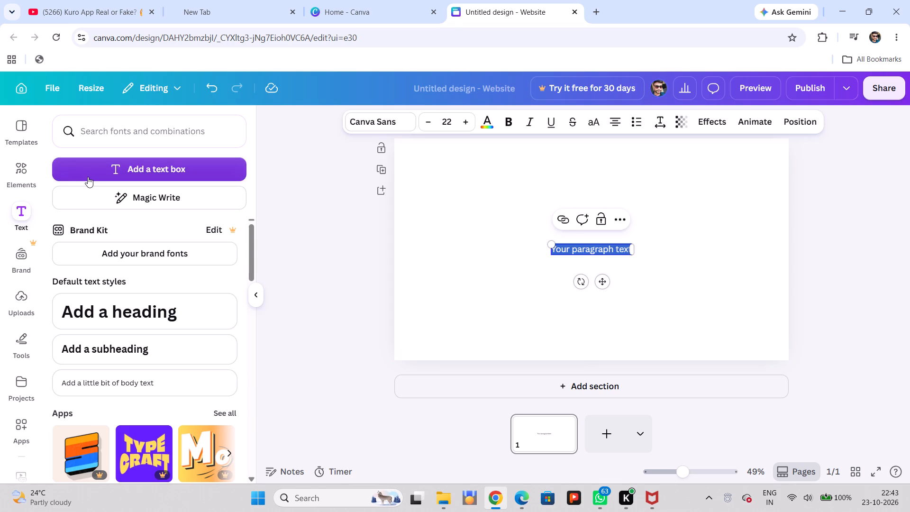
key("BackSpace")
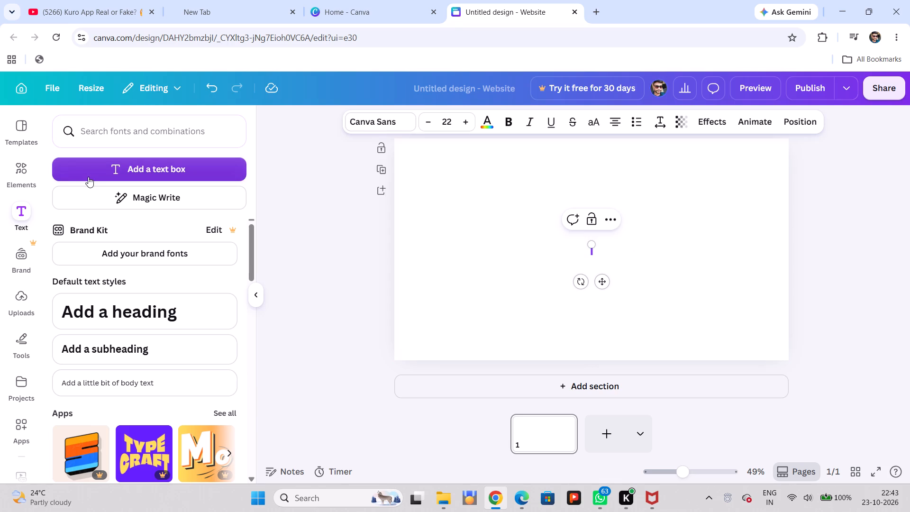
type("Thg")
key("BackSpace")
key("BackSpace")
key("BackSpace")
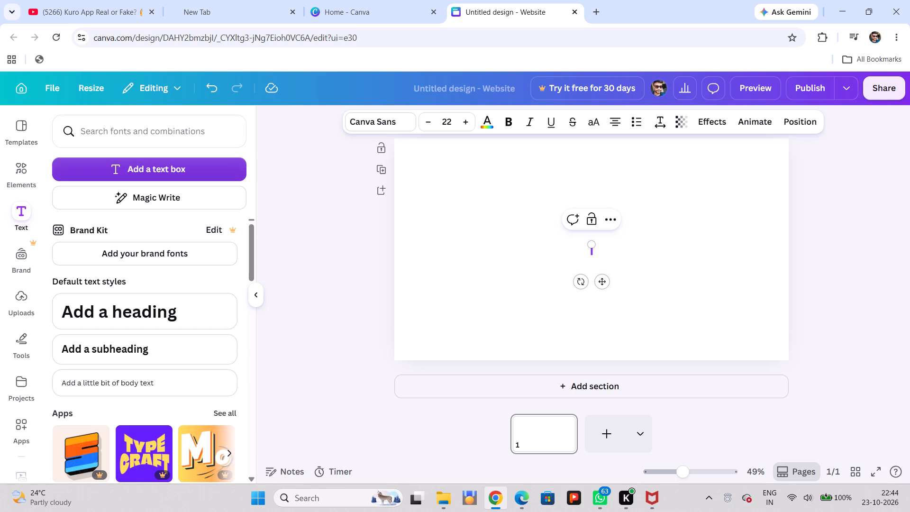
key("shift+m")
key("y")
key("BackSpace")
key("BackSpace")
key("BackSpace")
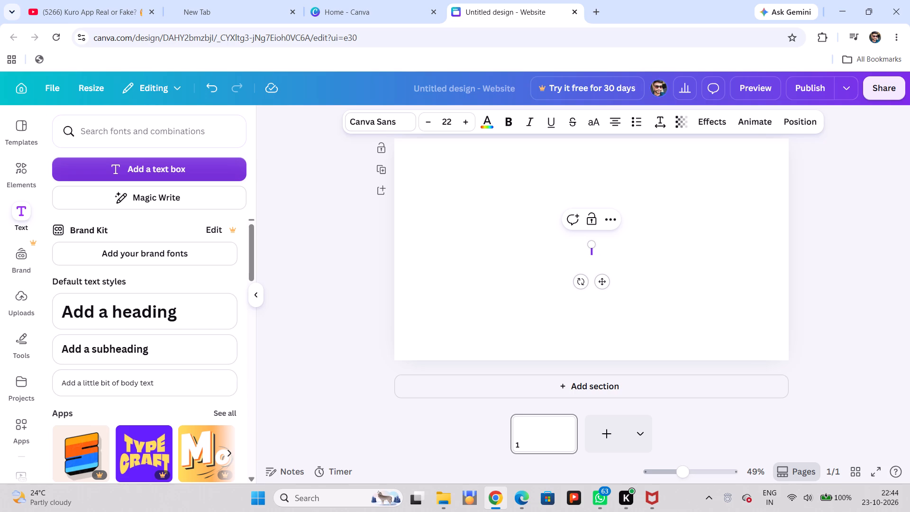
Enter "Make your first imahe" in the empty text box.
type("Mak")
type("e")
key("space")
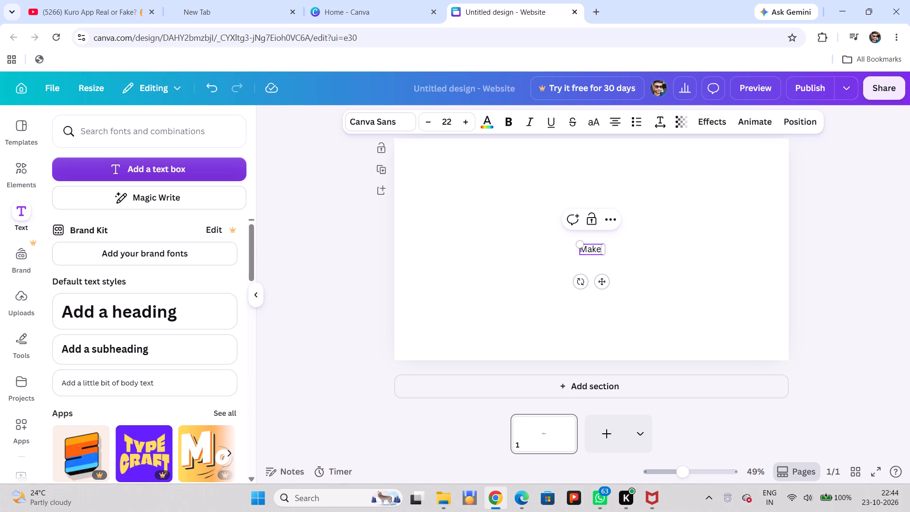
type("your")
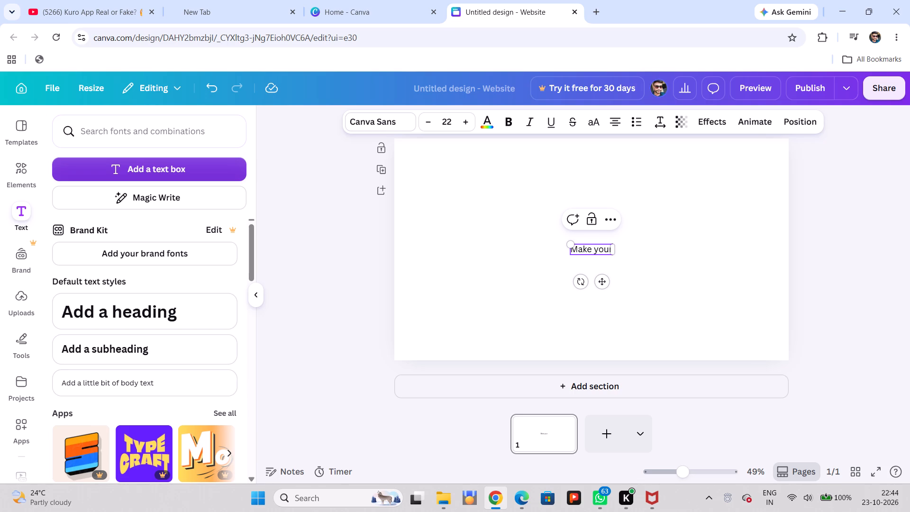
key("space")
key("1")
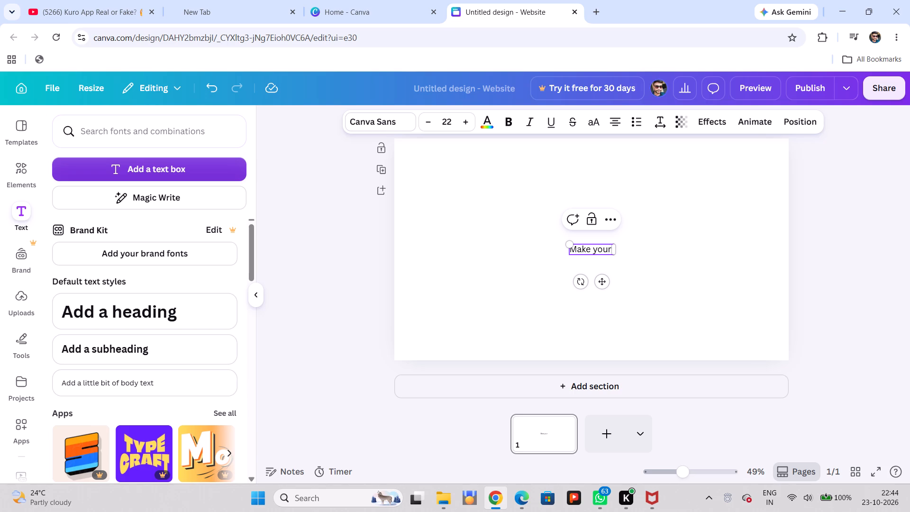
key("BackSpace")
type("firsty")
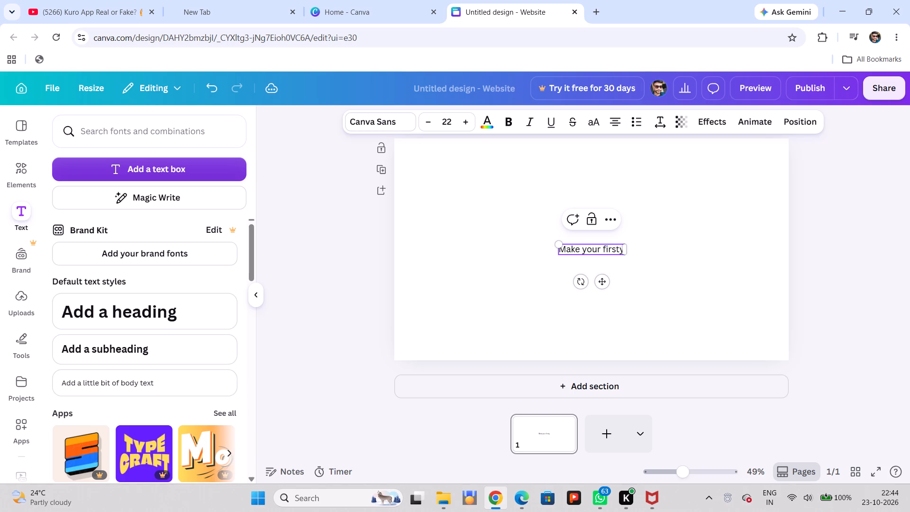
key("BackSpace")
key("space")
type("imahe")
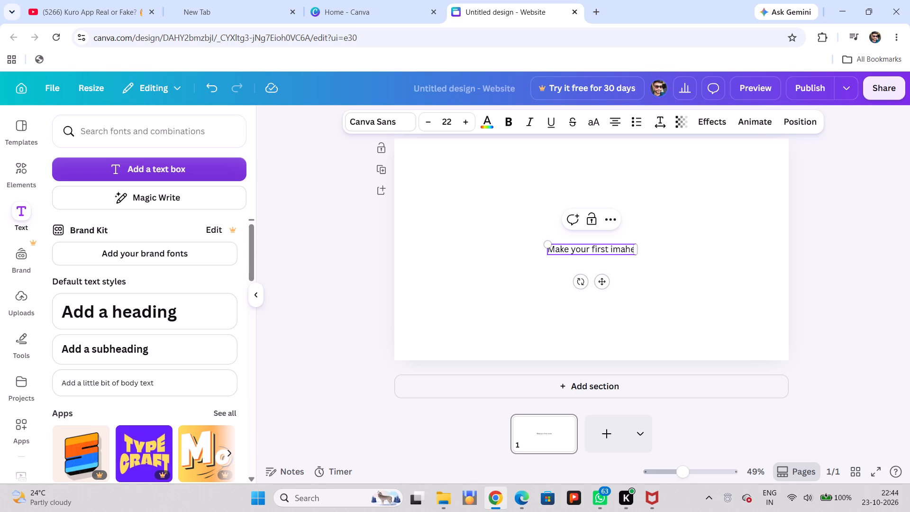
Change the first word of the text line to "Resize".
key("Left")
key("Left")
key("Left")
key("Left")
key("Left")
key("Left")
key("Left")
key("Left")
key("Left")
key("Left")
key("Left")
key("Left")
key("Left")
key("Left")
key("Left")
key("Left")
key("BackSpace")
key("BackSpace")
key("BackSpace")
key("BackSpace")
key("BackSpace")
key("BackSpace")
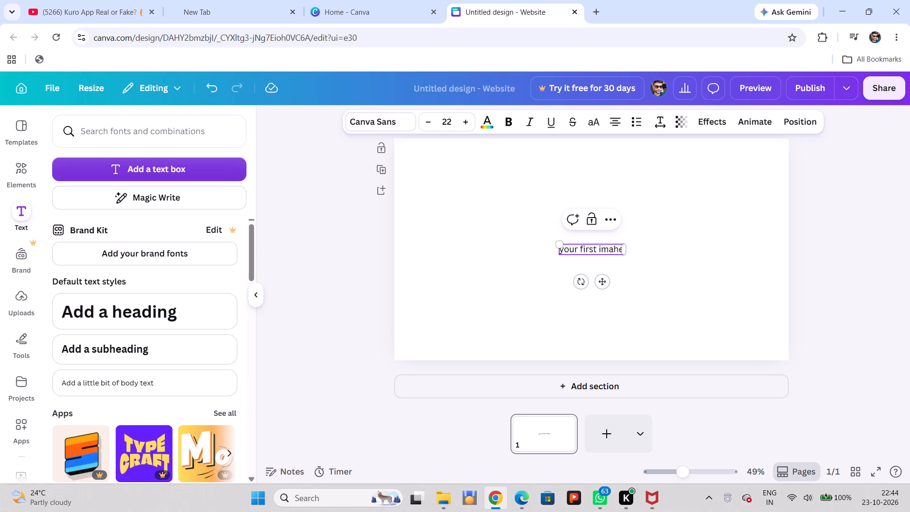
type("Res")
type("ize")
key("space")
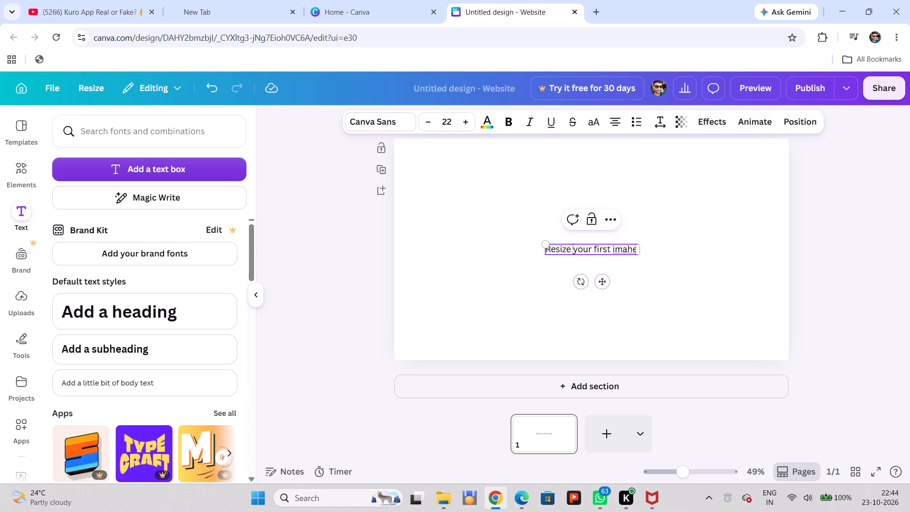
Correct the spelling of the last word in the text line to "image".
key("Right")
key("Right")
key("Right")
key("Right")
key("Right")
key("Right")
key("Right")
key("Right")
key("Right")
key("Right")
key("Right")
key("Right")
key("Right")
key("Right")
key("Right")
key("Right")
key("Right")
key("Right")
key("Right")
key("Right")
key("BackSpace")
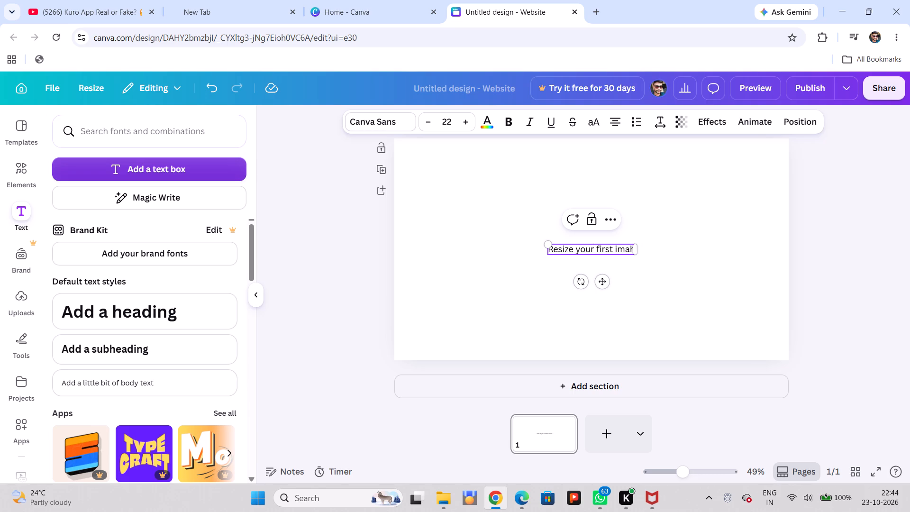
key("BackSpace")
key("BackSpace")
type("age")
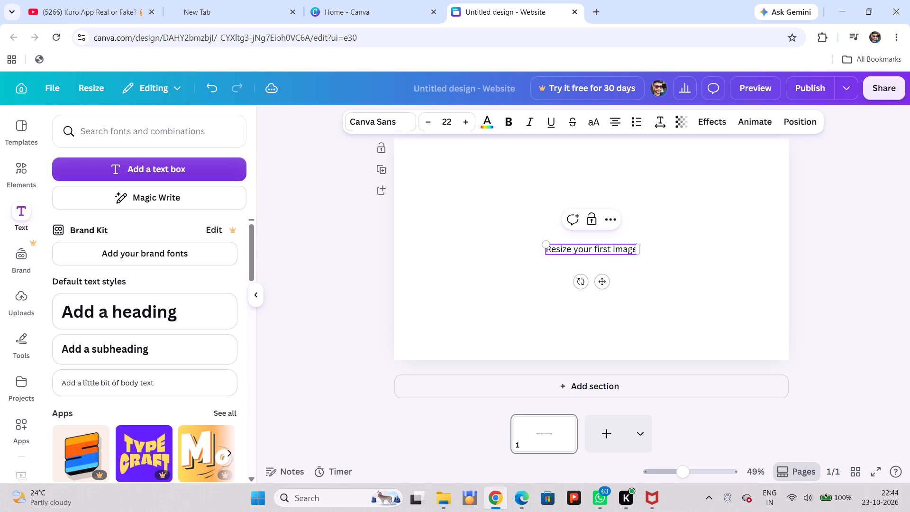
Append "with Yourfitting.net" to the end of the text line.
key("space")
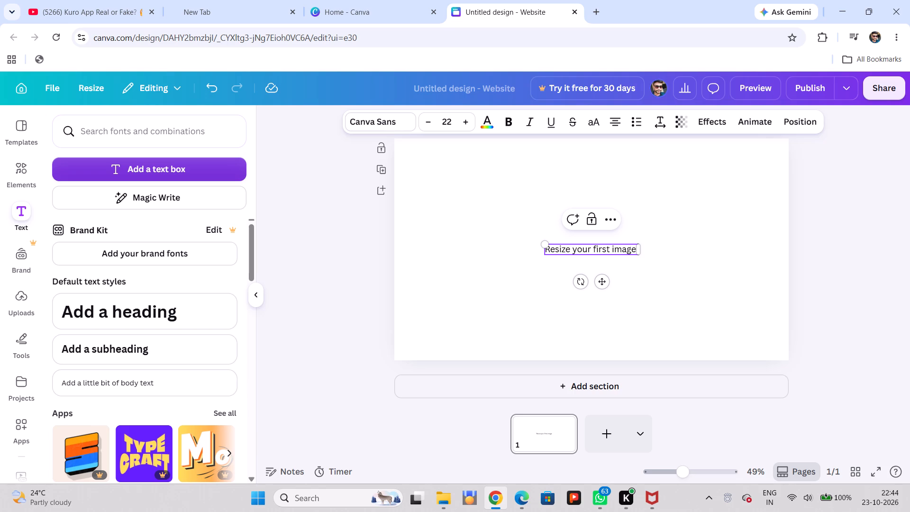
type("with Y")
type("our")
type("fitting")
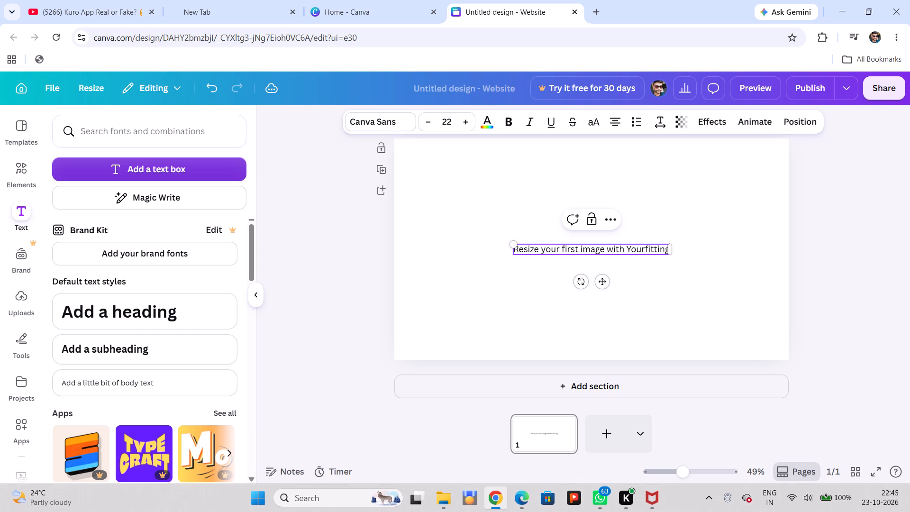
type(".ney")
key("BackSpace")
key("t")
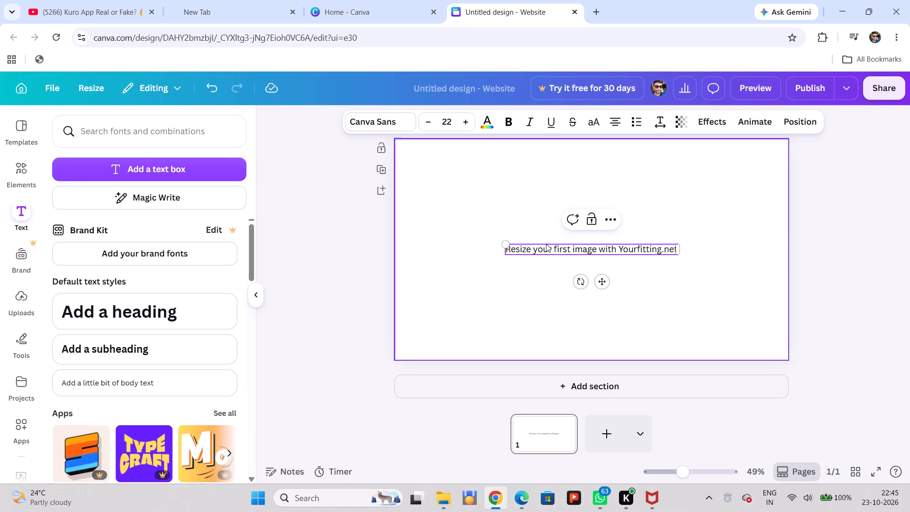
Move the text line up near the page's top edge, centred horizontally on the page.
left_click(763, 291)
left_click(664, 250)
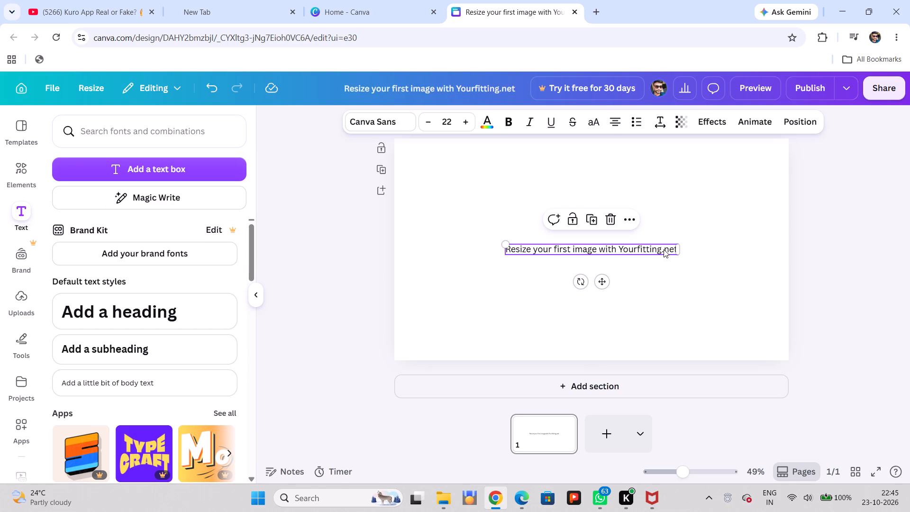
left_click_drag(660, 249, 655, 201)
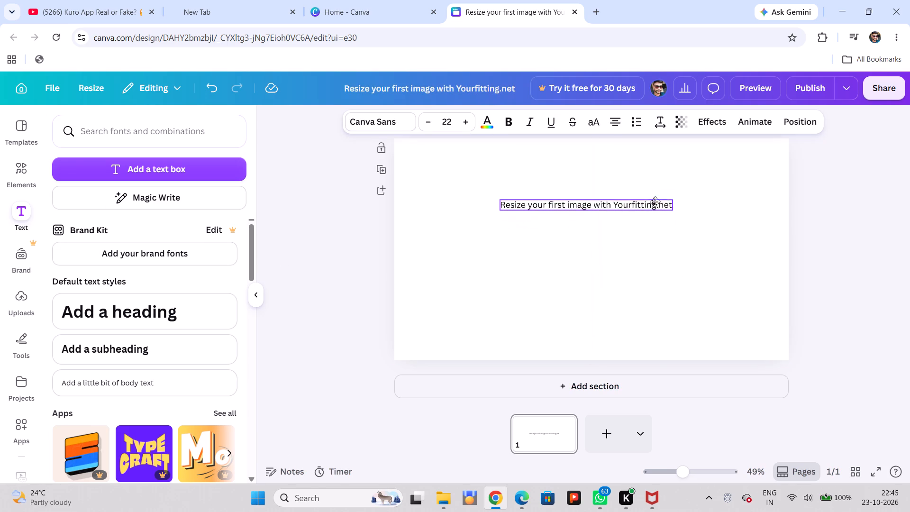
left_click_drag(655, 201, 666, 156)
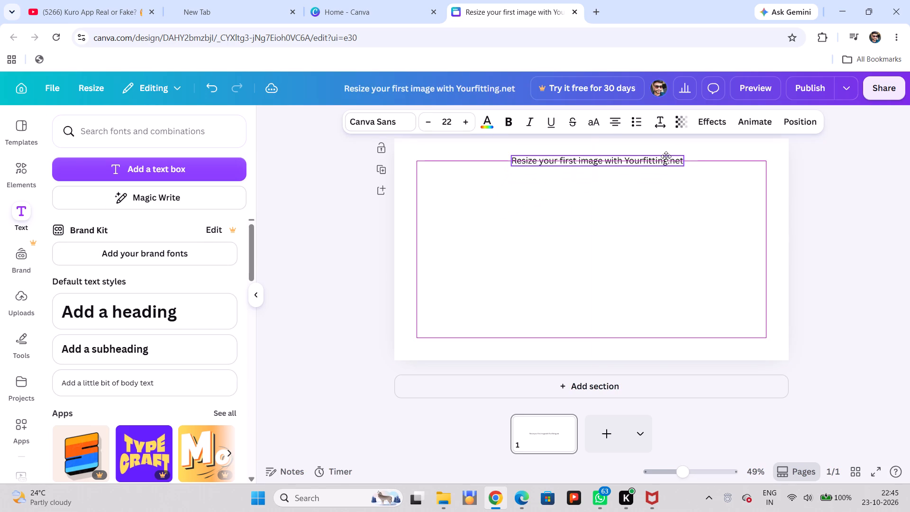
left_click_drag(666, 156, 656, 149)
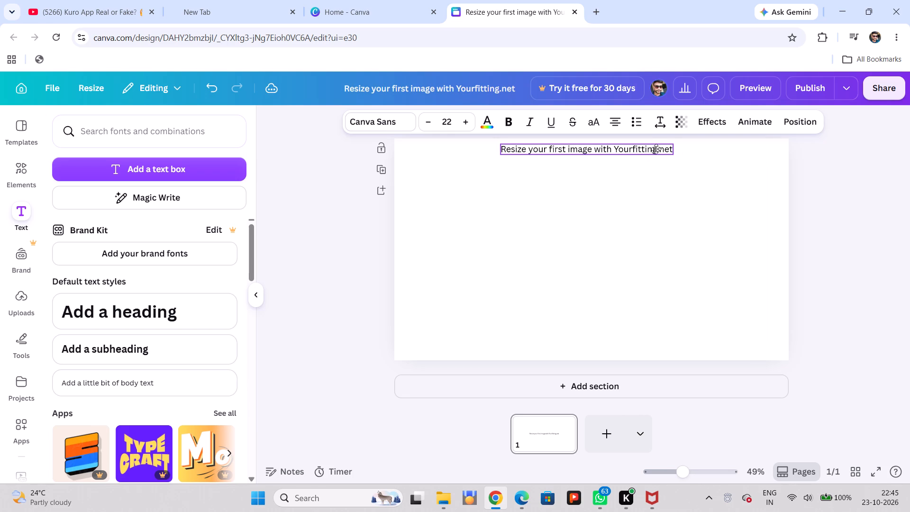
left_click_drag(656, 149, 660, 148)
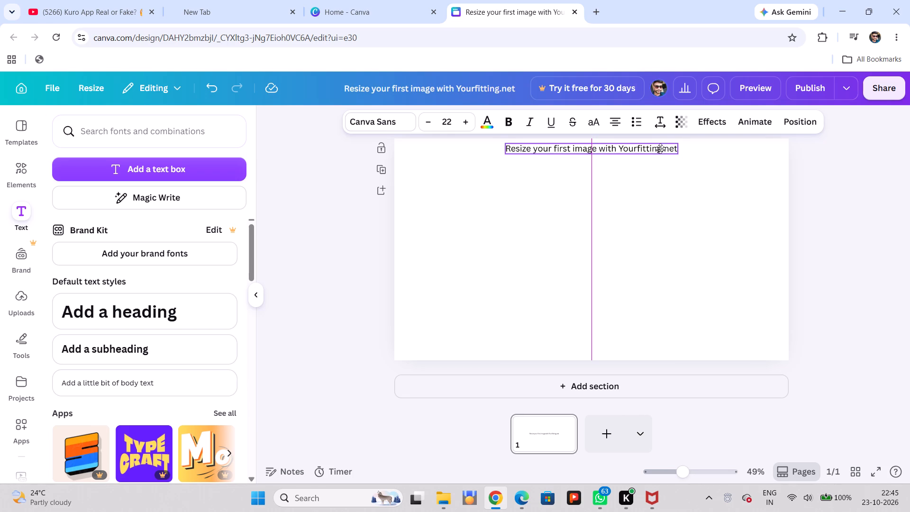
left_click_drag(660, 148, 660, 152)
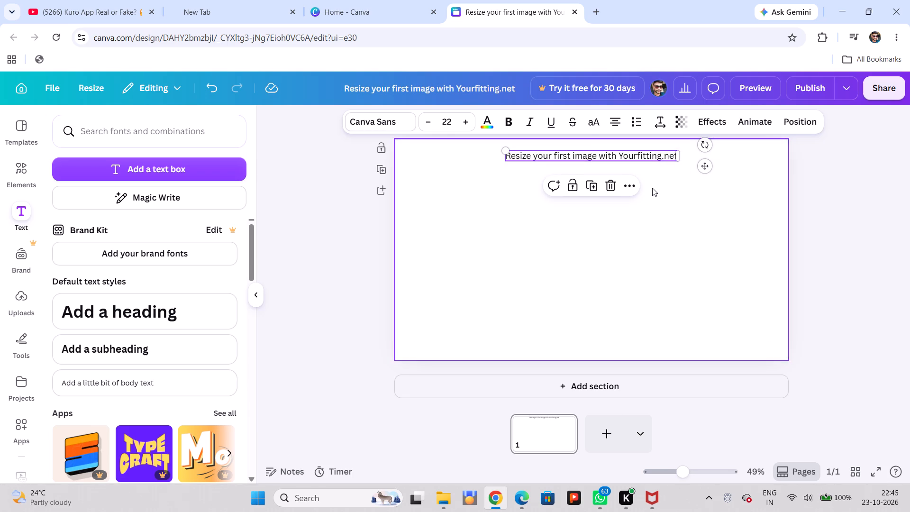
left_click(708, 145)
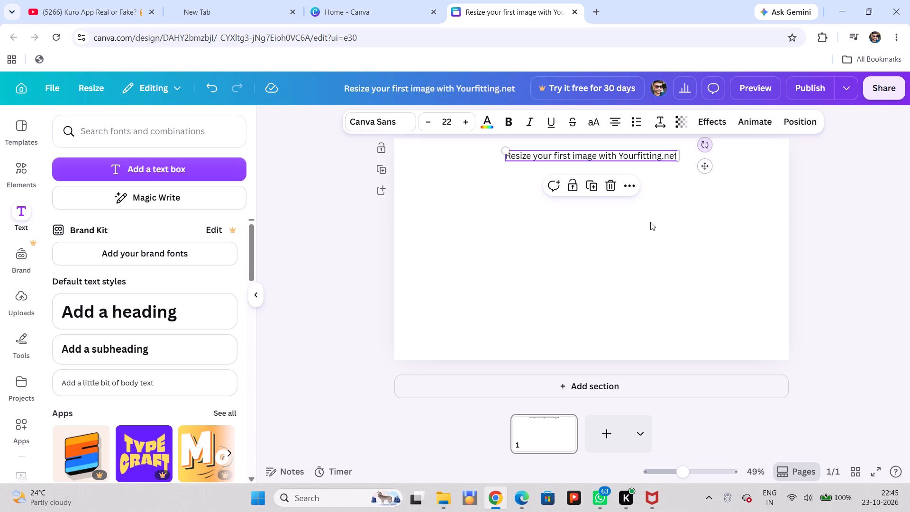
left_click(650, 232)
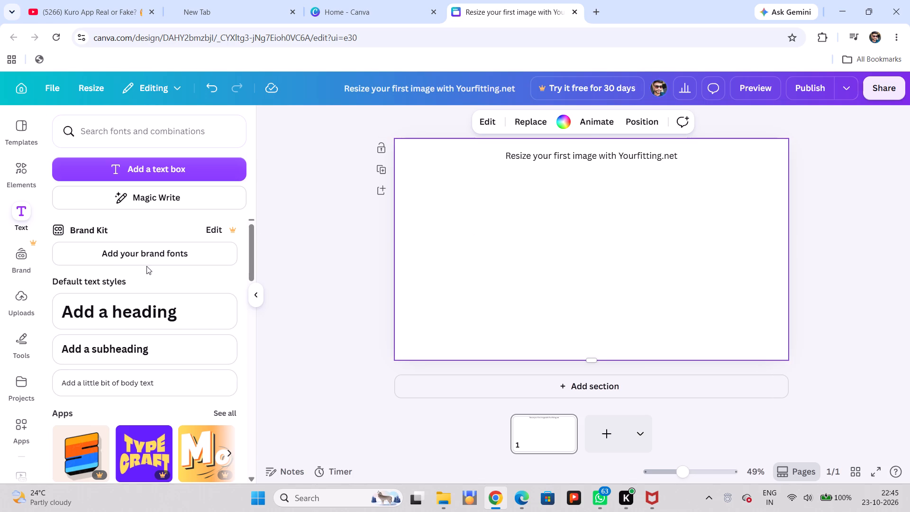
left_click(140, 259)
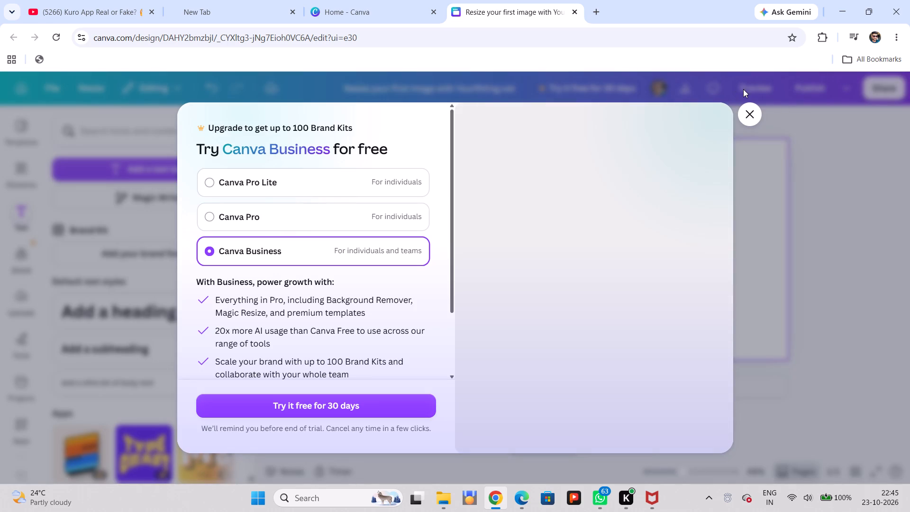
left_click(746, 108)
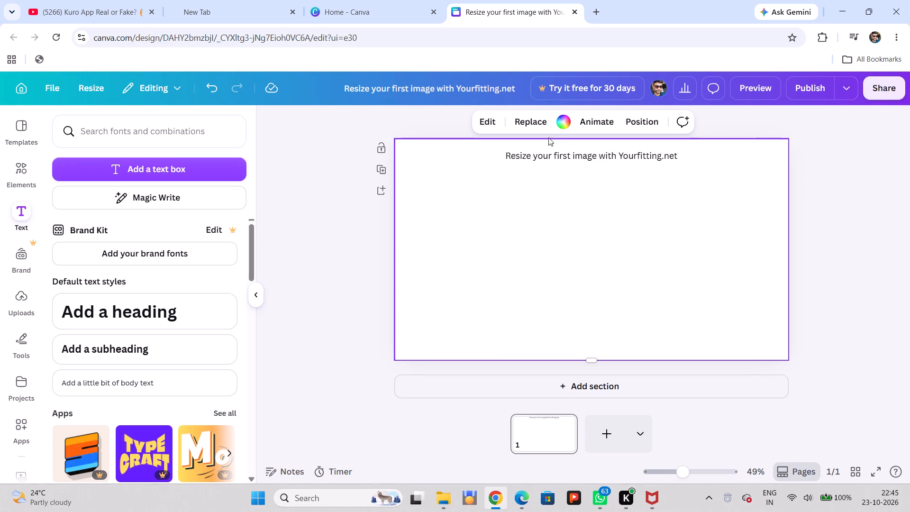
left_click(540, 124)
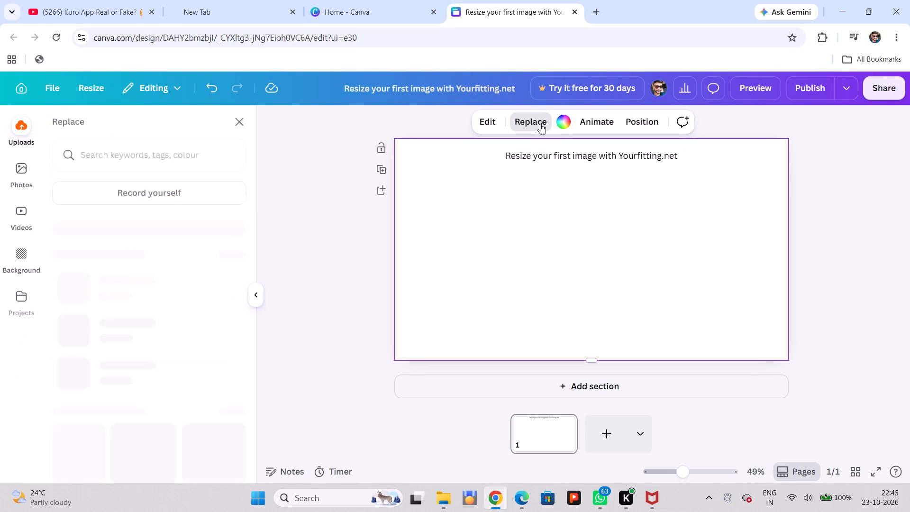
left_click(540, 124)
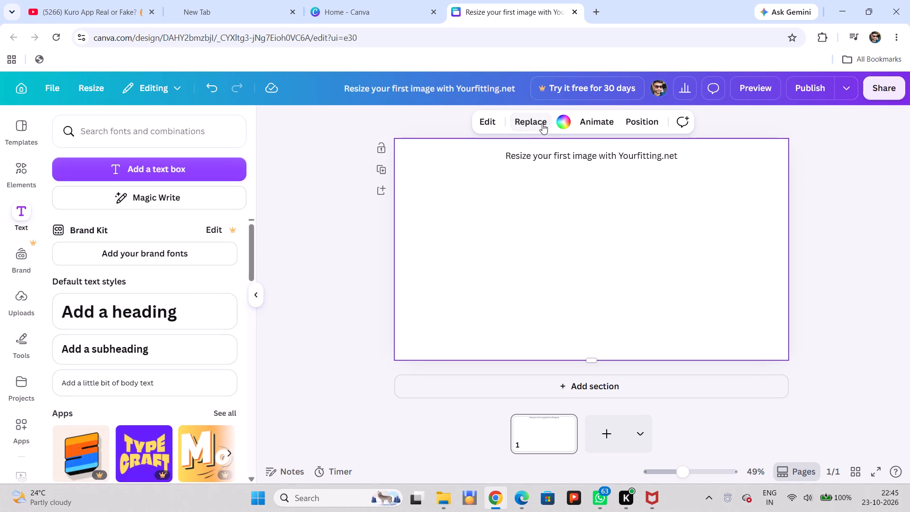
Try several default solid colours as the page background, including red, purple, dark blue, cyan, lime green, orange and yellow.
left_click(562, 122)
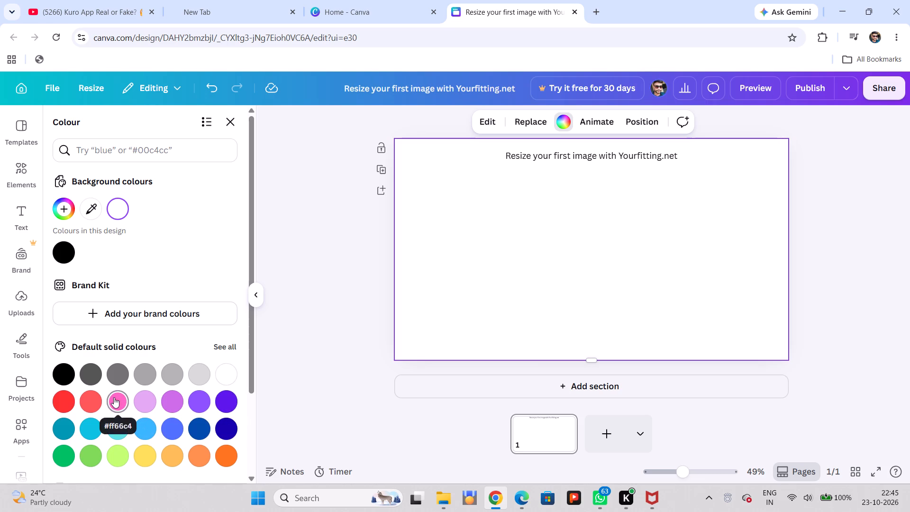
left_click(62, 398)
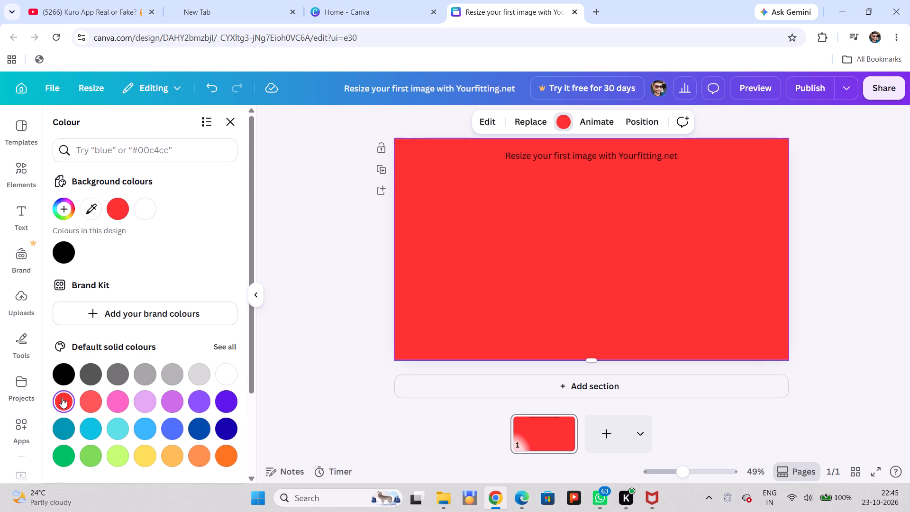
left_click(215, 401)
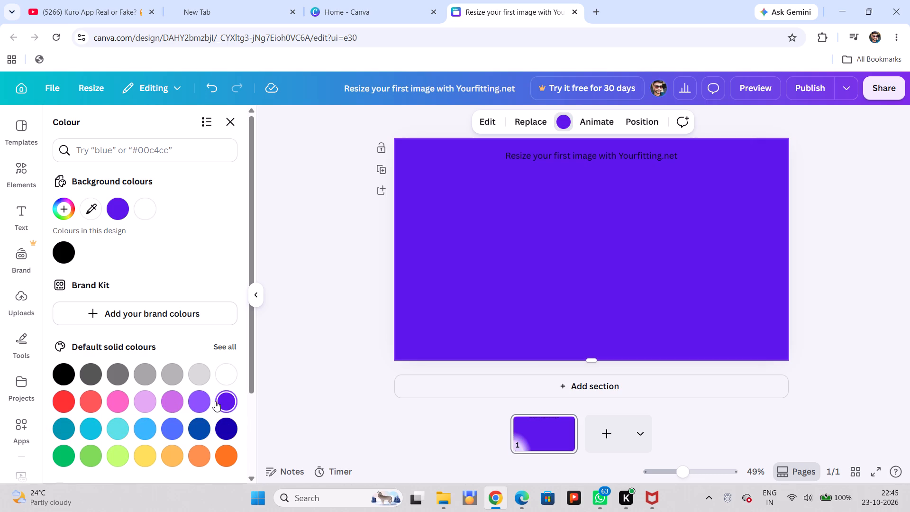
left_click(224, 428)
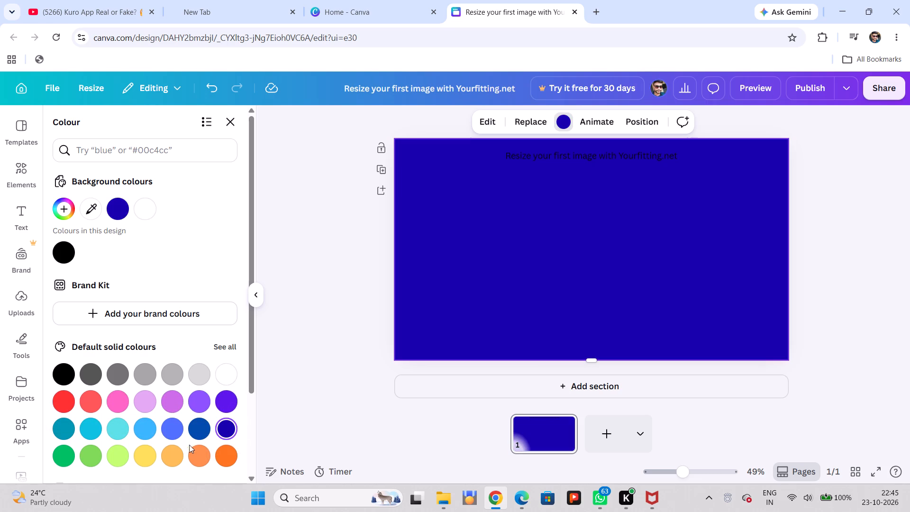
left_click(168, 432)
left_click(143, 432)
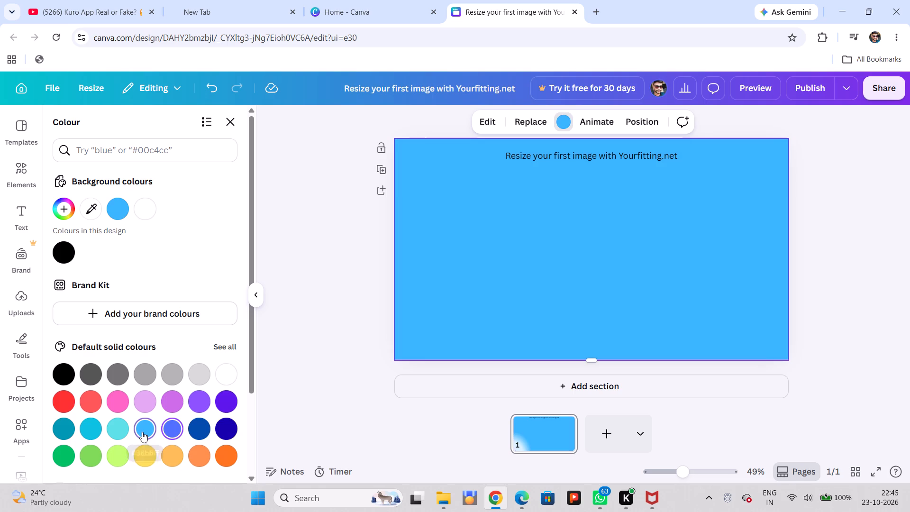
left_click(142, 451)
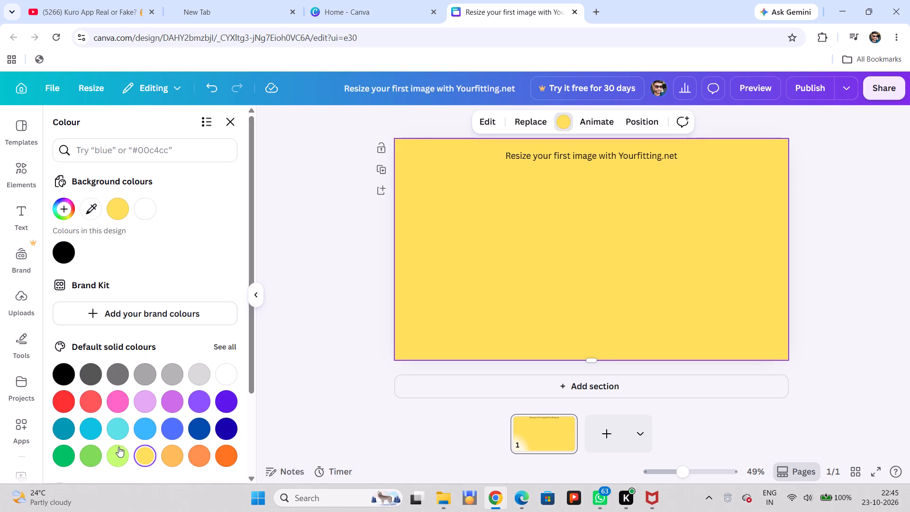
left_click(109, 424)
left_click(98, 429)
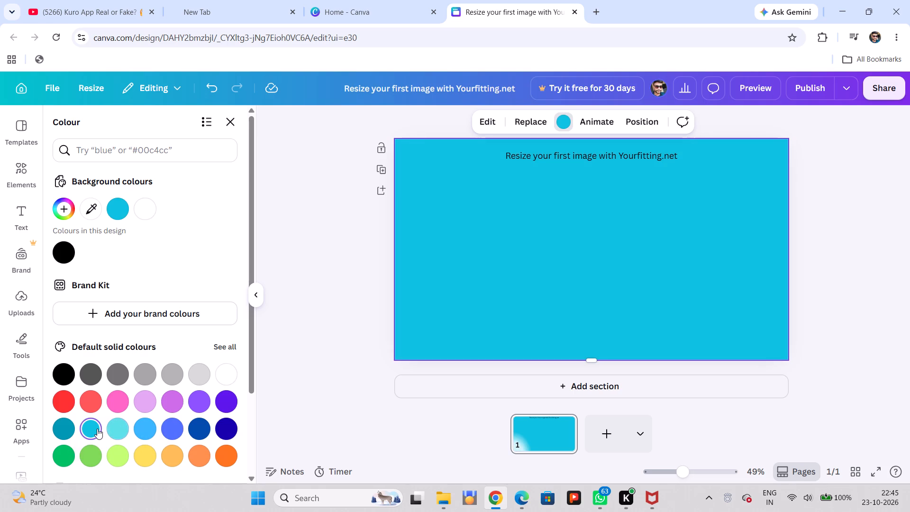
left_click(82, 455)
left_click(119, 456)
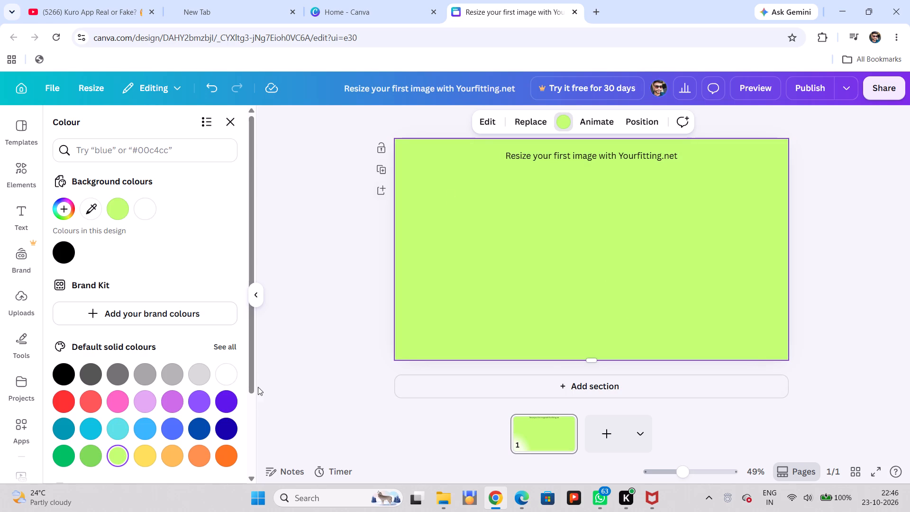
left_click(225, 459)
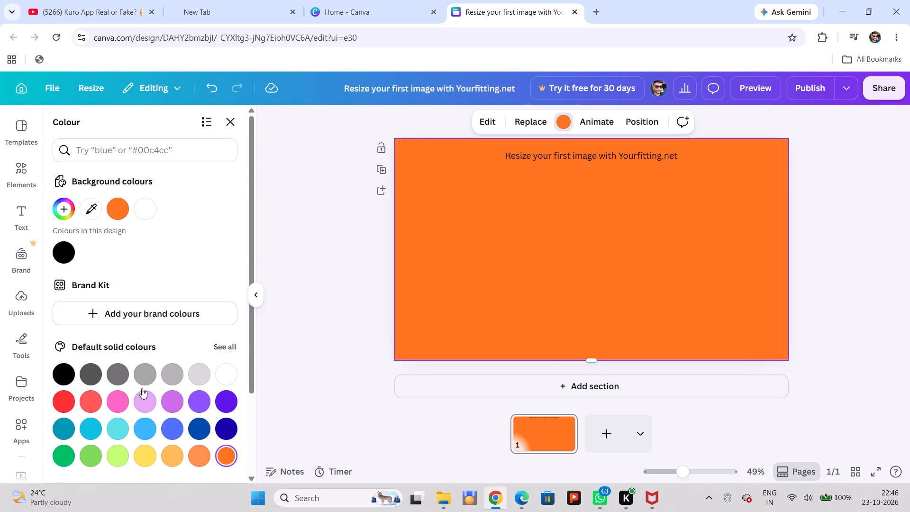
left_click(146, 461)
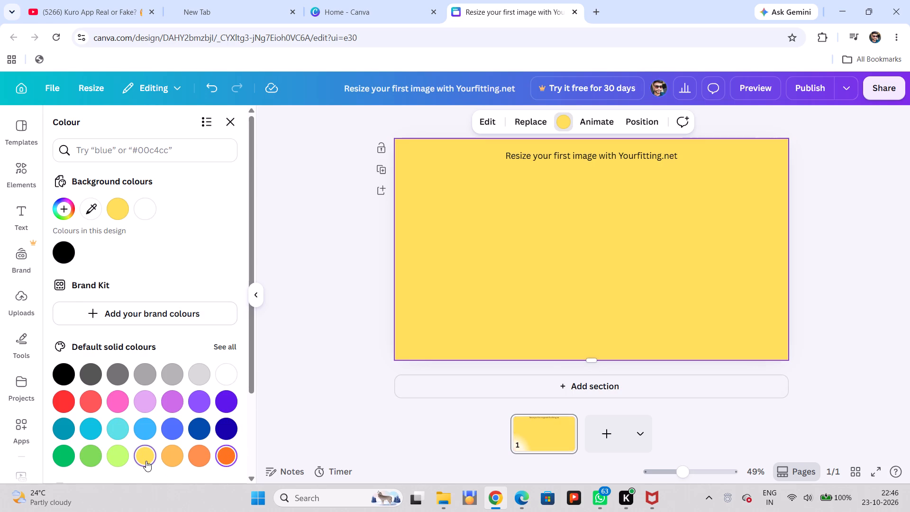
Try several default gradients as the page background and settle on the horizontal cyan-to-yellow gradient.
scroll(130, 410, "down", 3)
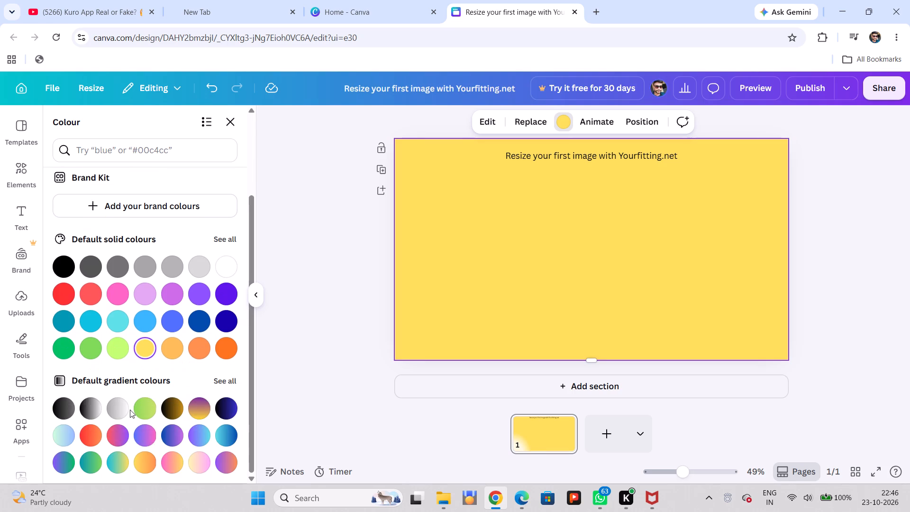
scroll(130, 410, "down", 3)
left_click(204, 439)
left_click(229, 440)
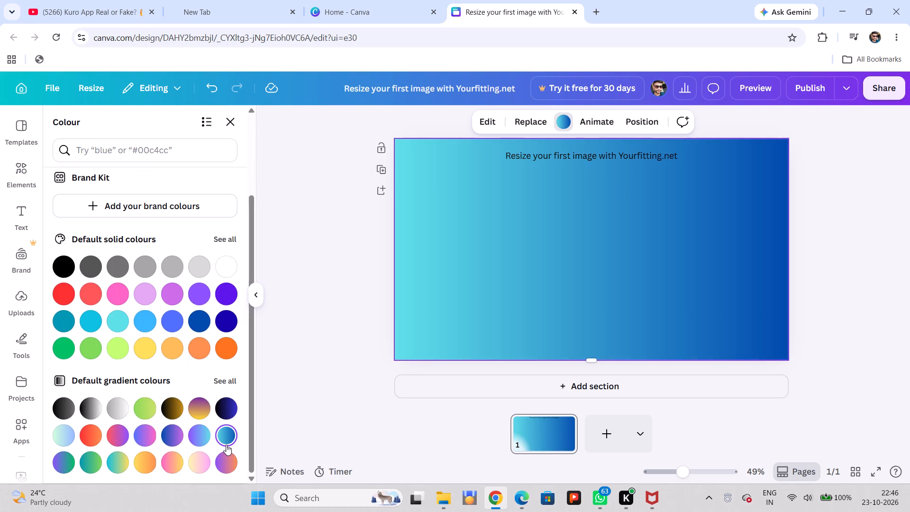
left_click(222, 413)
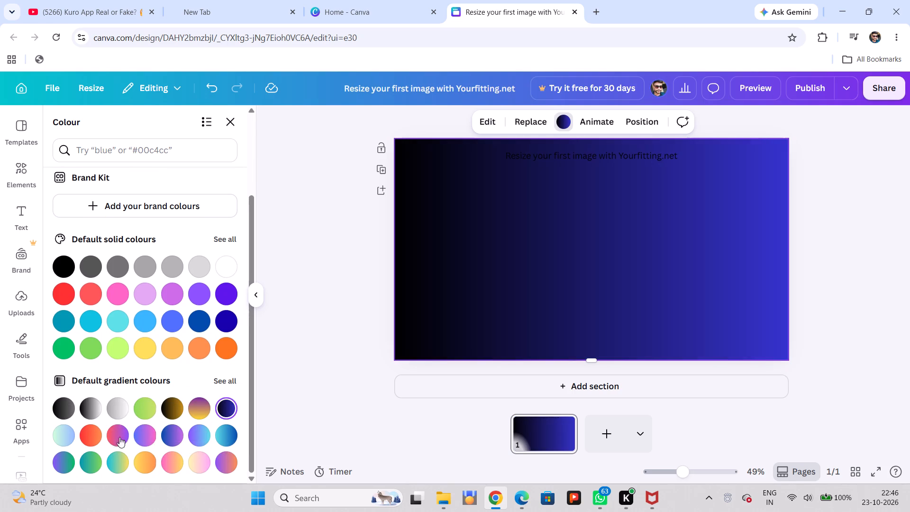
left_click(92, 415)
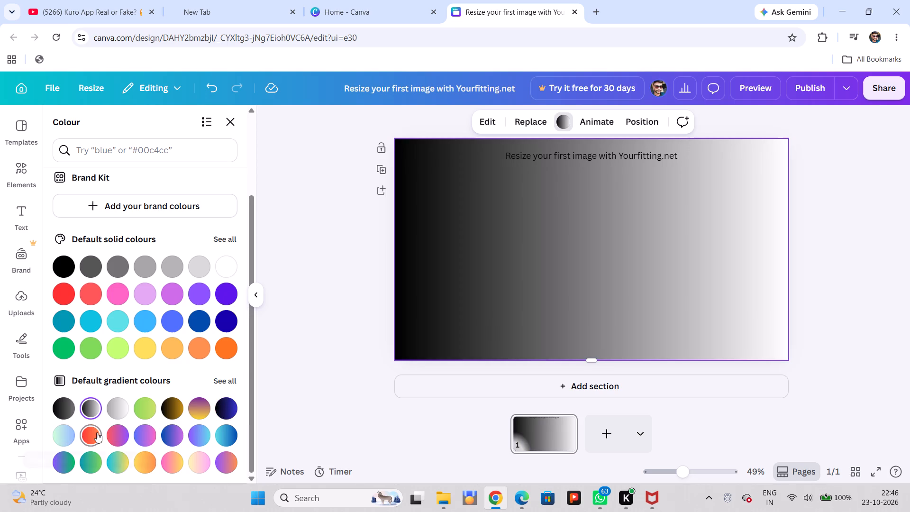
left_click(97, 432)
left_click(120, 440)
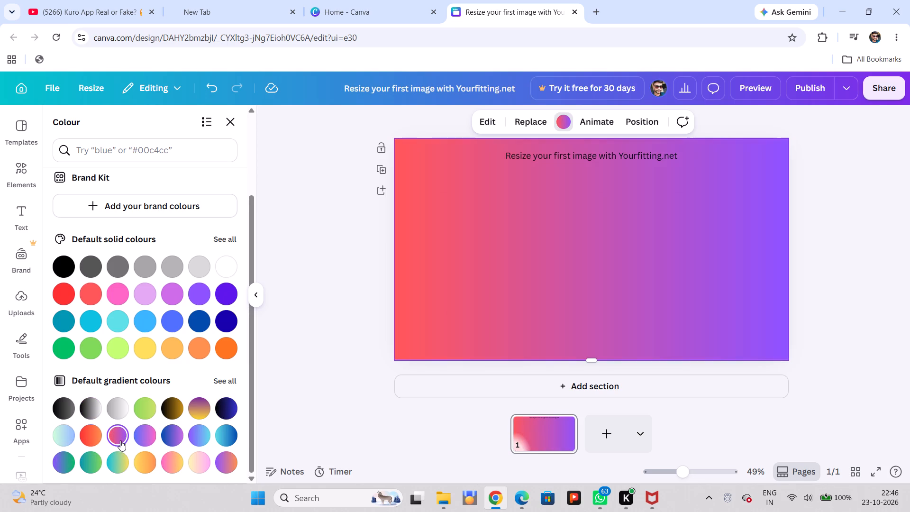
left_click(151, 437)
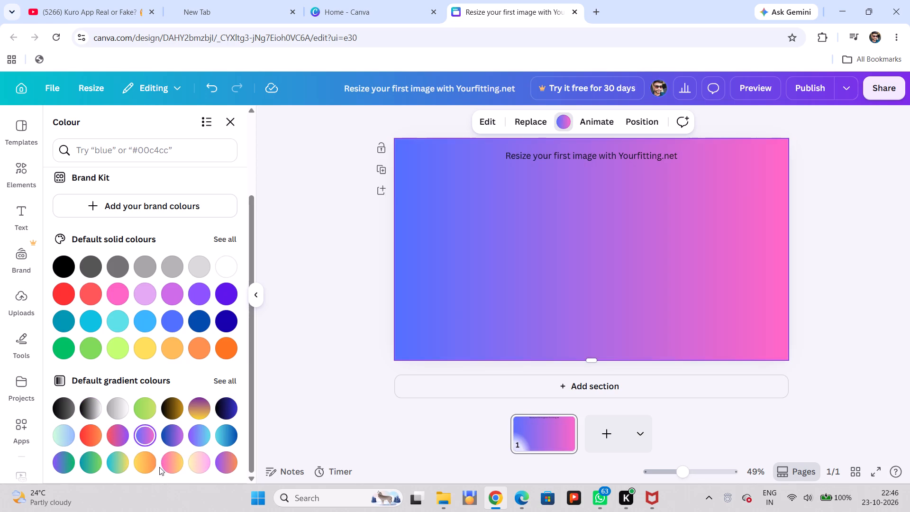
scroll(159, 464, "down", 4)
left_click(150, 469)
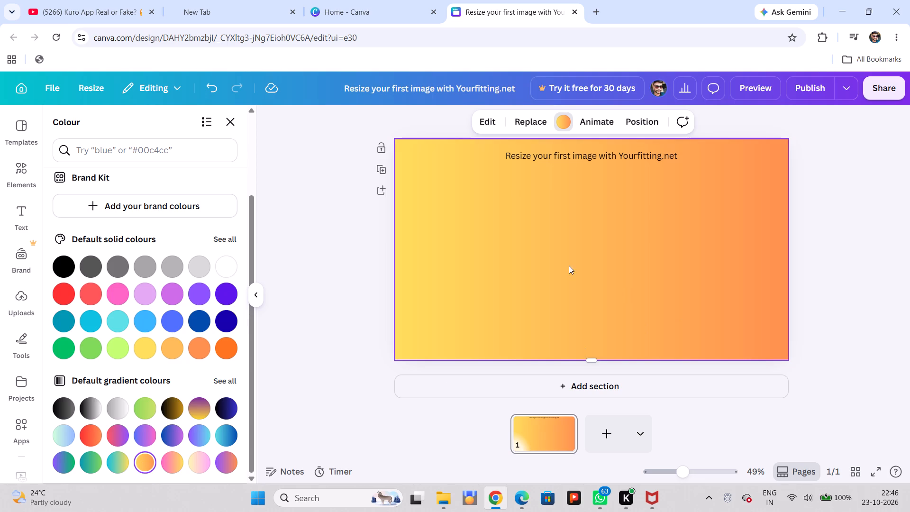
left_click(208, 458)
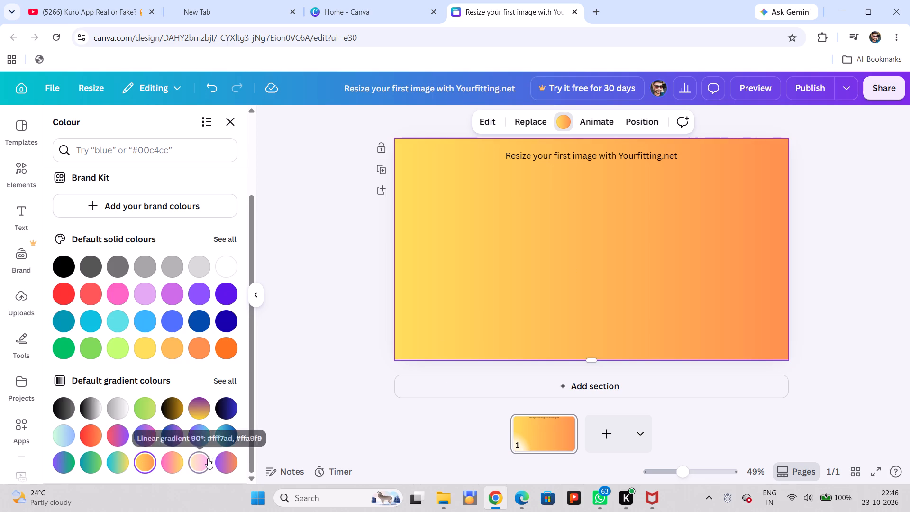
left_click(107, 462)
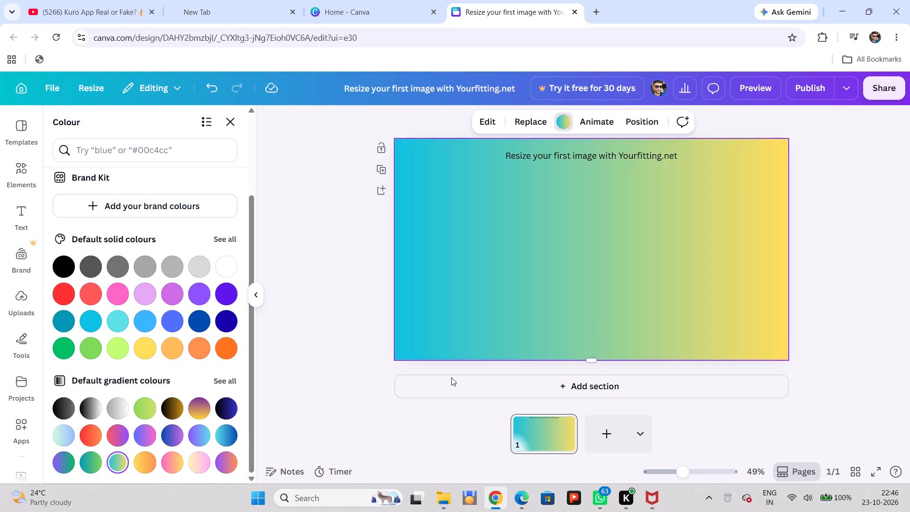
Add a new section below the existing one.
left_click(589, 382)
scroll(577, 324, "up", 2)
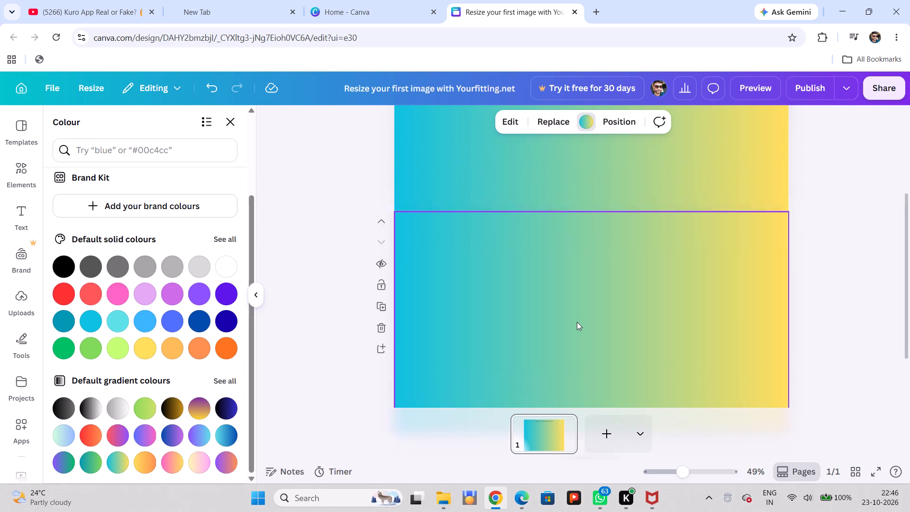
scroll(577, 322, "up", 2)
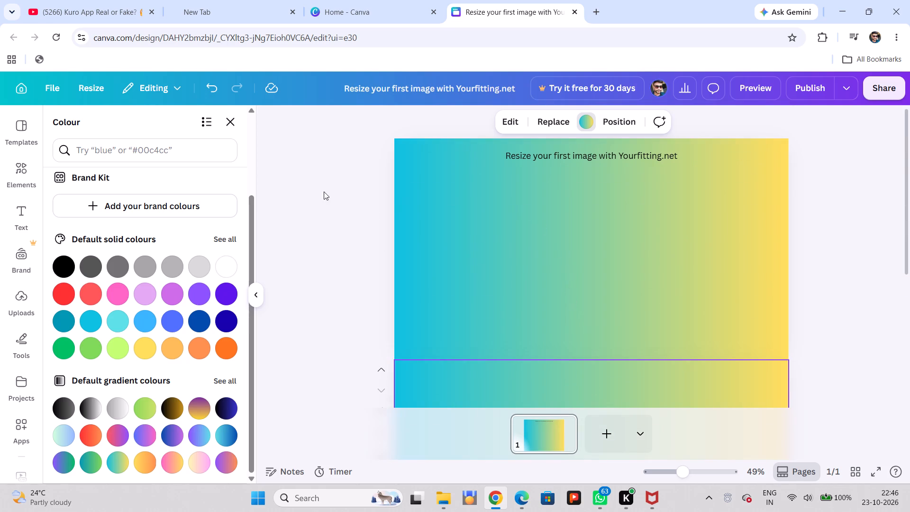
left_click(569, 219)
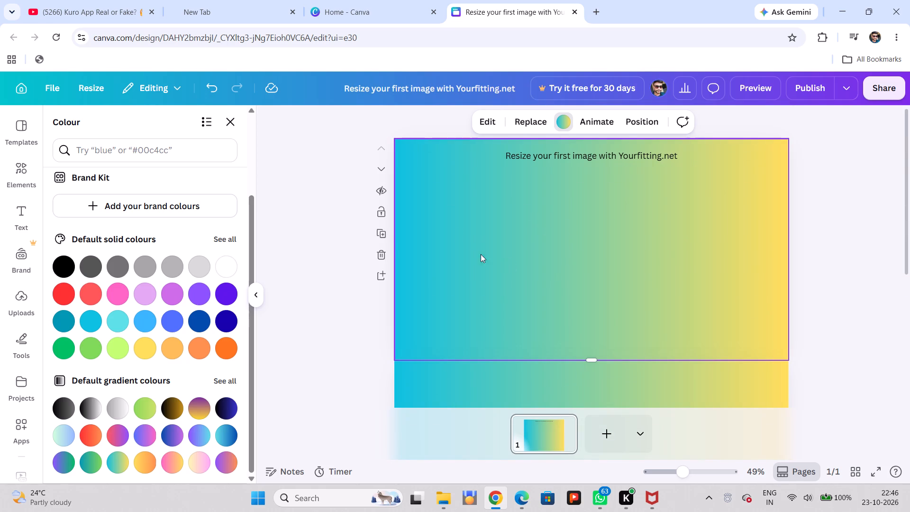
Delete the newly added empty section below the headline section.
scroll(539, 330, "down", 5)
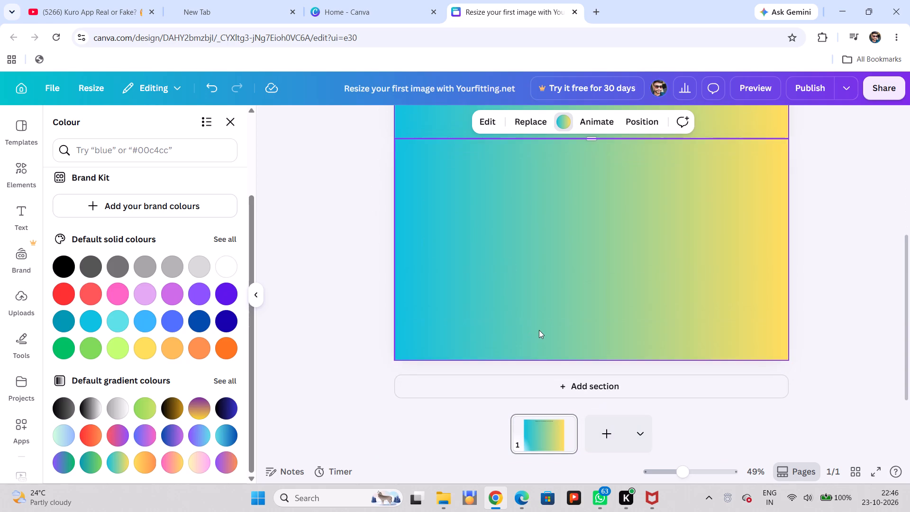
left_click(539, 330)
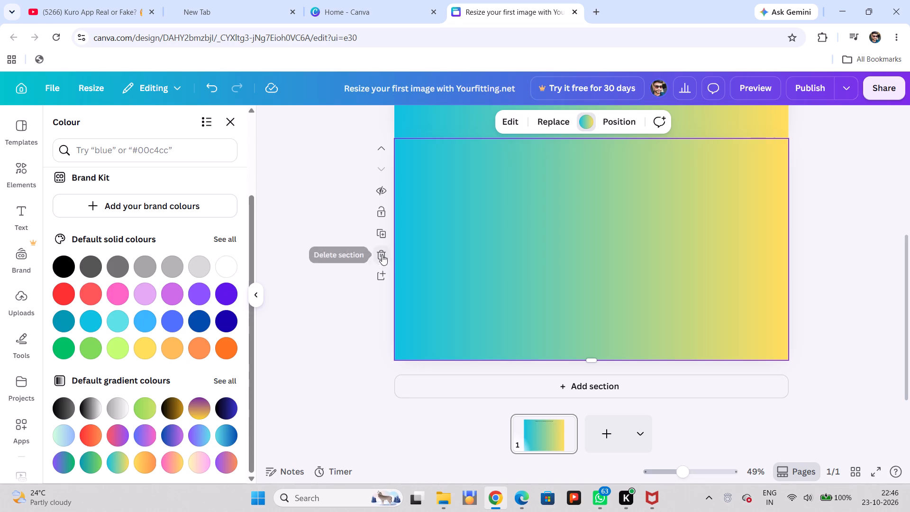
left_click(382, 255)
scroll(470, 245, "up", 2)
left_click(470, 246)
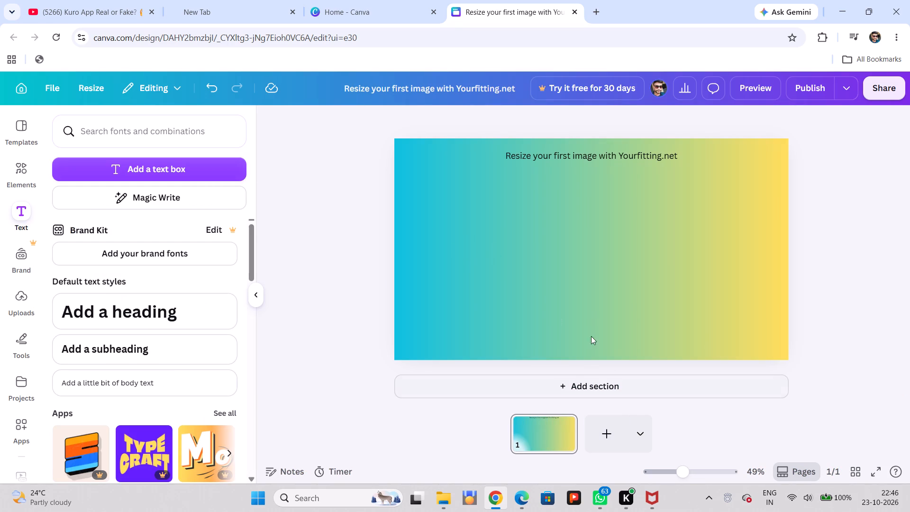
Add a default heading to the page reading "Image Tools Pro".
left_click(551, 203)
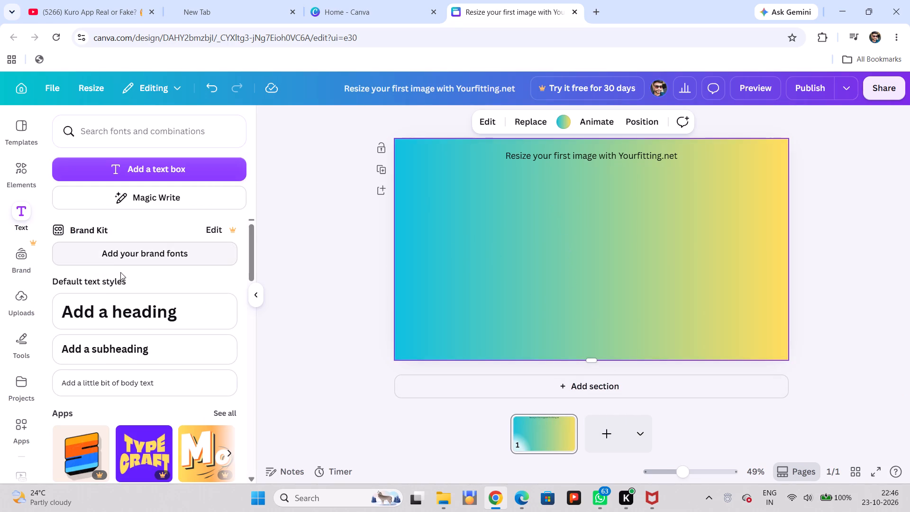
left_click(129, 304)
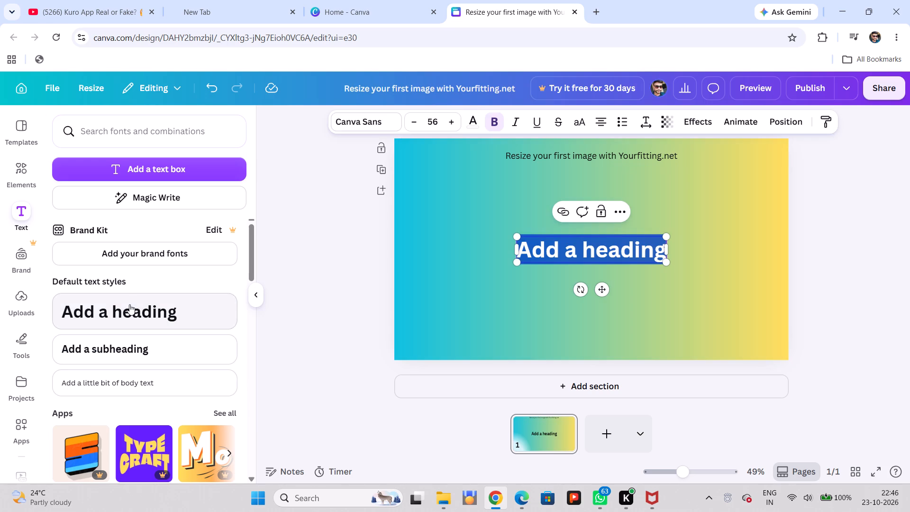
key("BackSpace")
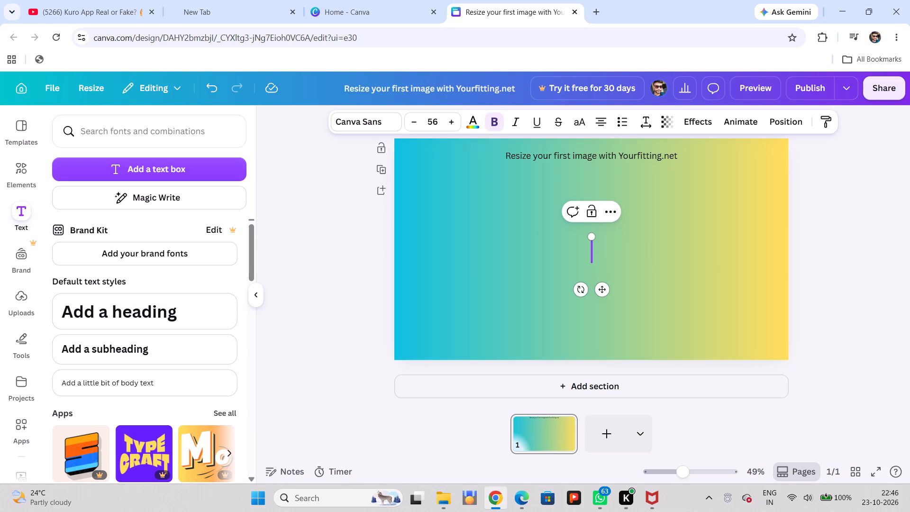
key("shift+i")
type("mage Tool")
type("s Pr")
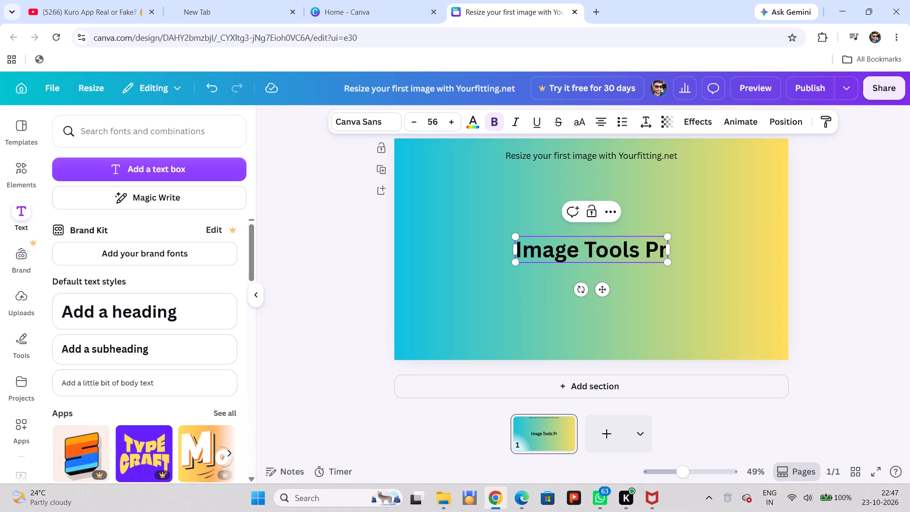
type("o")
key("space")
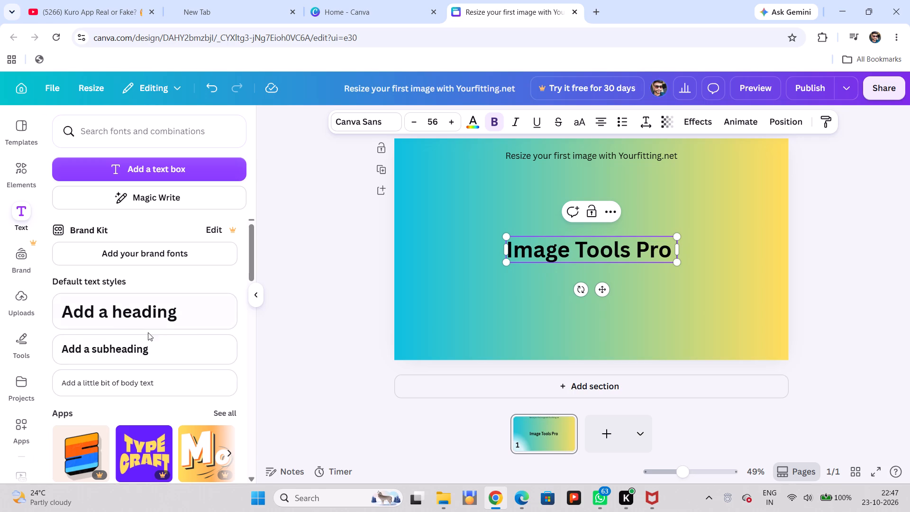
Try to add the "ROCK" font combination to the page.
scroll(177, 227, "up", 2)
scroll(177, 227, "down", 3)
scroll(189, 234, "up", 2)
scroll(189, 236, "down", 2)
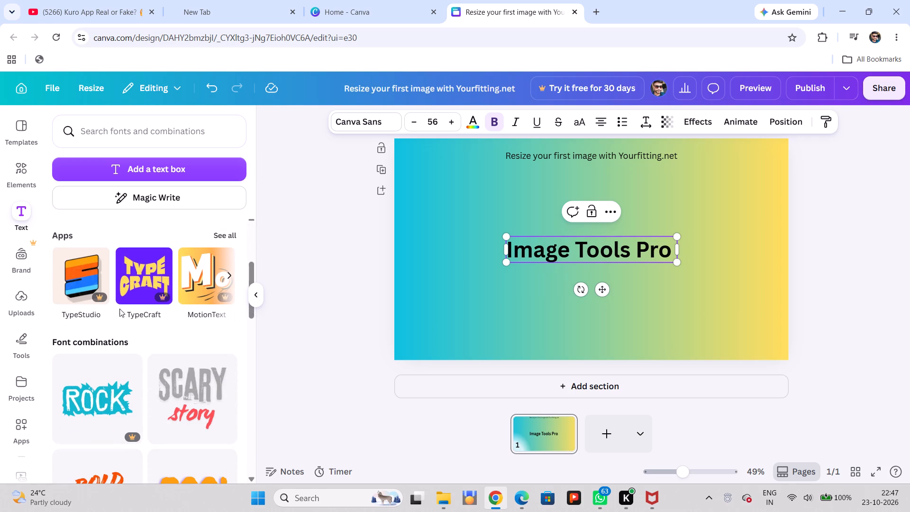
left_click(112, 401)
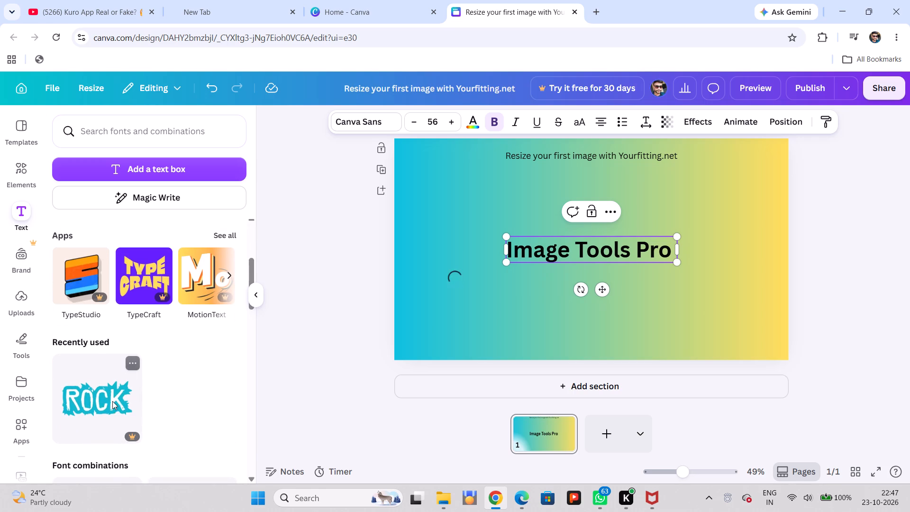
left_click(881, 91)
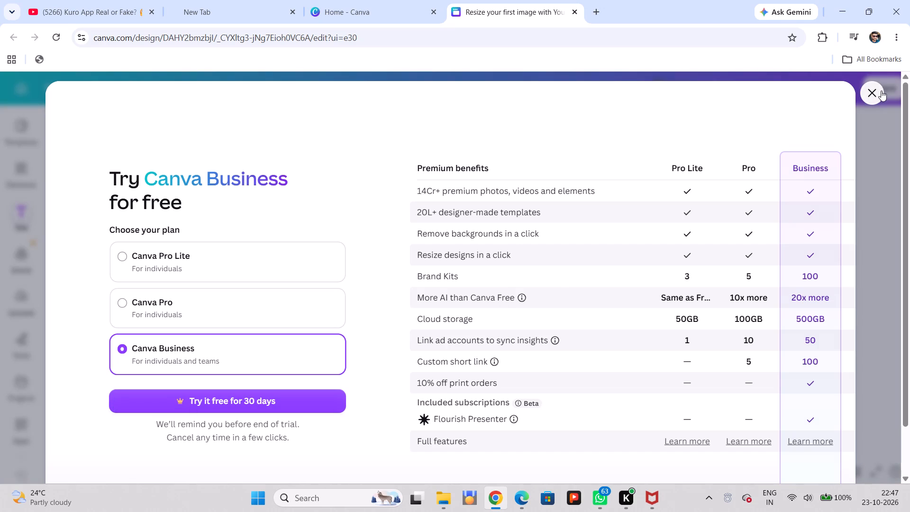
Move the "Image Tools Pro" heading up so it sits a little below the top headline.
left_click_drag(650, 247, 649, 239)
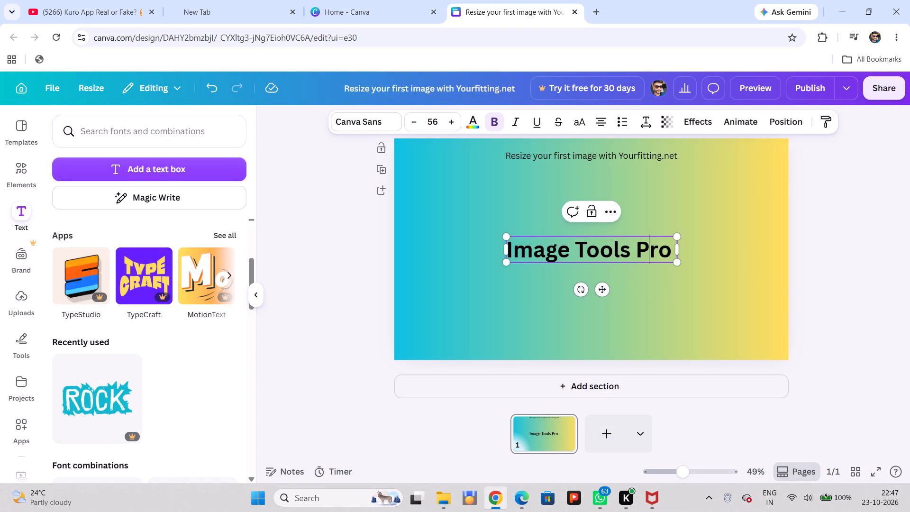
left_click_drag(649, 239, 649, 238)
left_click(532, 241)
left_click(555, 240)
left_click_drag(600, 286, 601, 238)
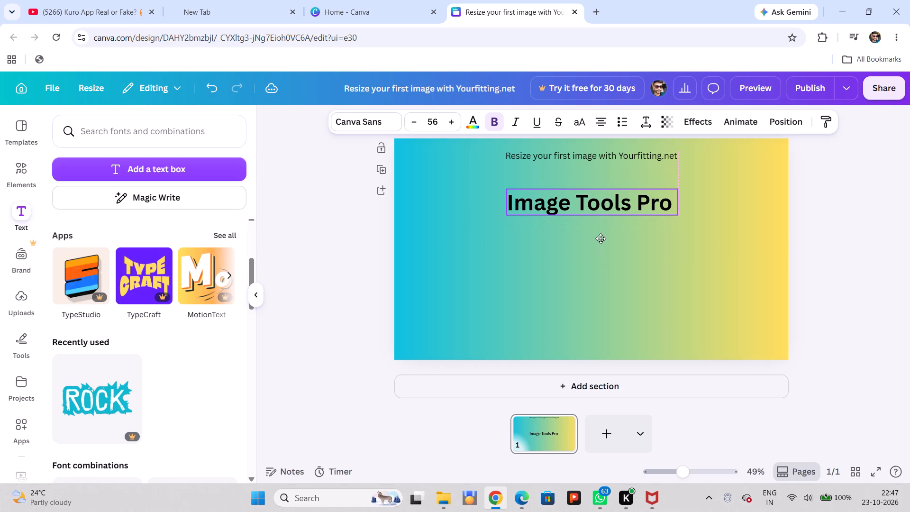
left_click_drag(601, 238, 601, 242)
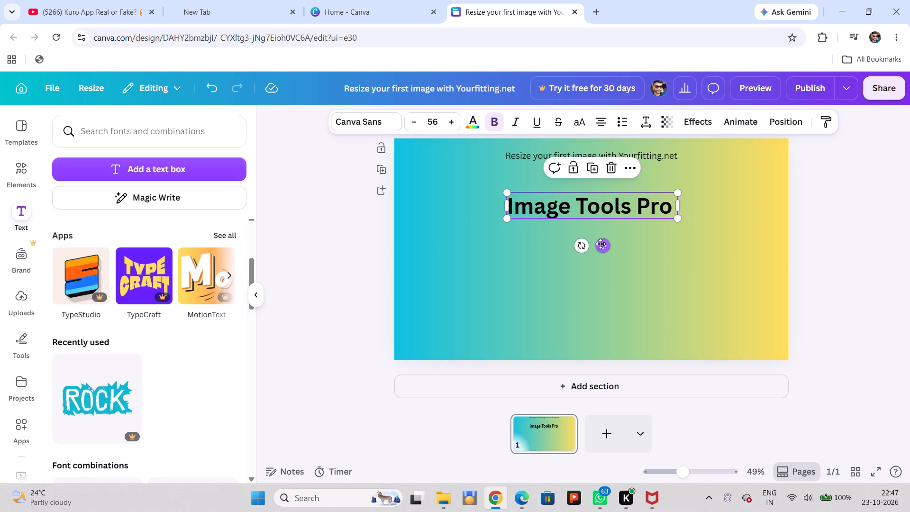
left_click(676, 273)
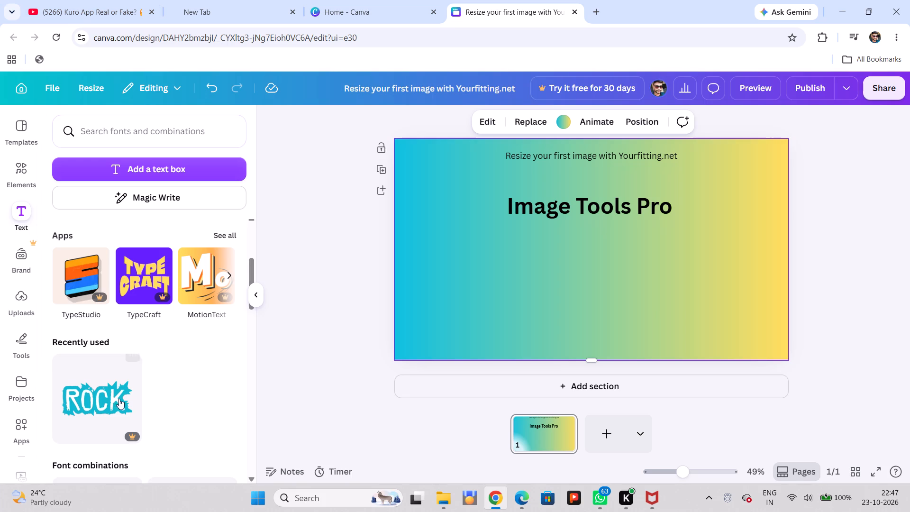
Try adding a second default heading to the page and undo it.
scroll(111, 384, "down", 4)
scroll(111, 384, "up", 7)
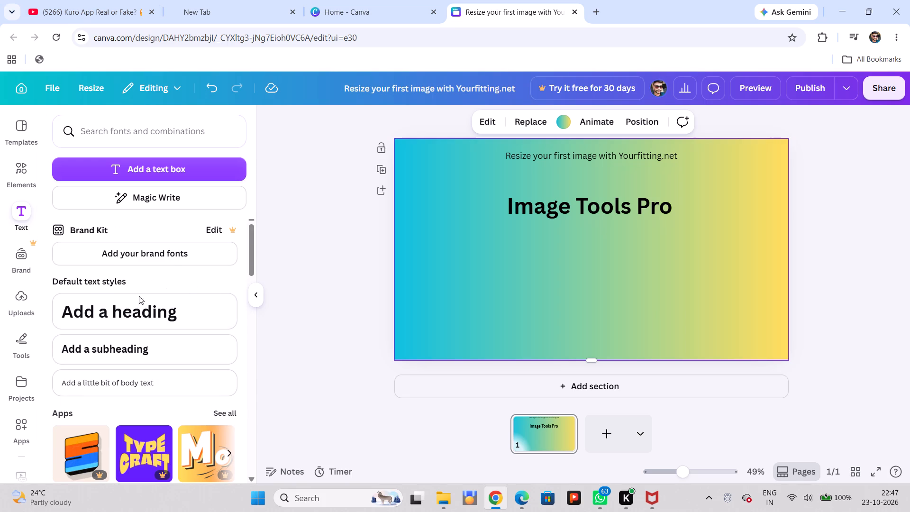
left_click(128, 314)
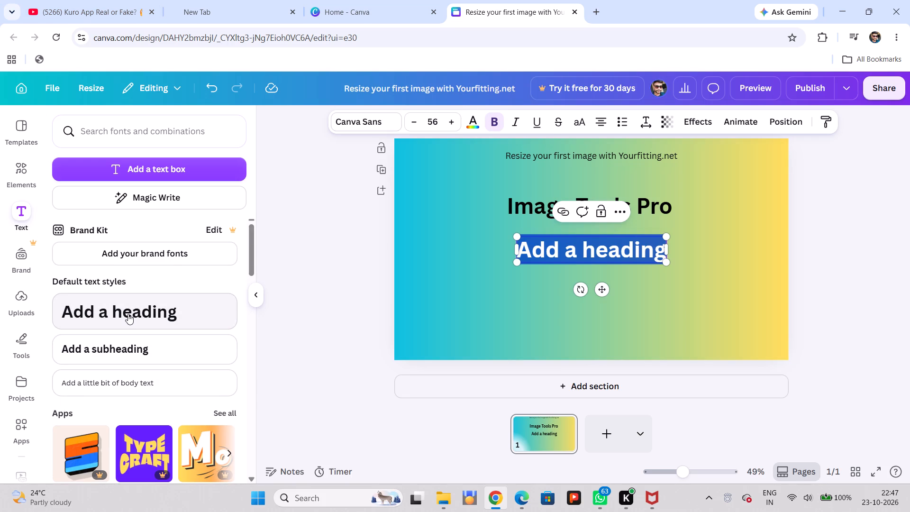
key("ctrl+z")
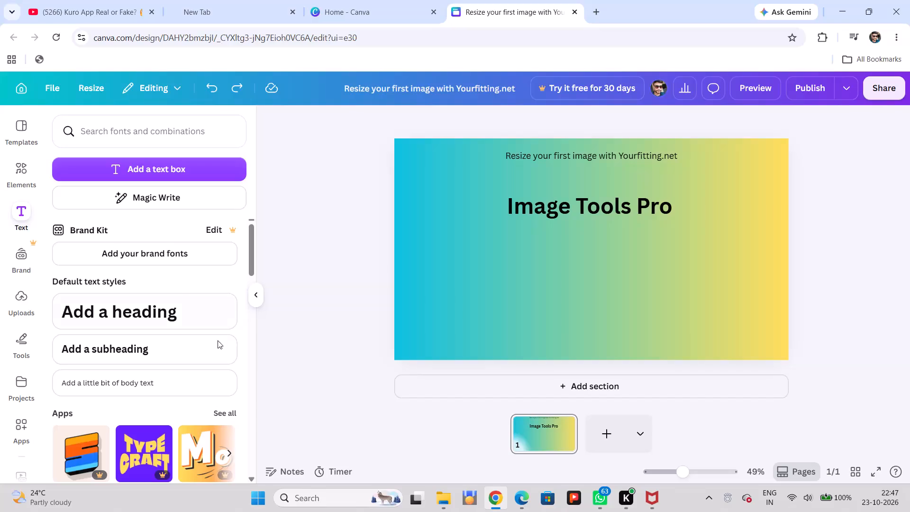
Add a default subheading below the heading reading "Get Free Access To Do Best Quality Content".
left_click(165, 343)
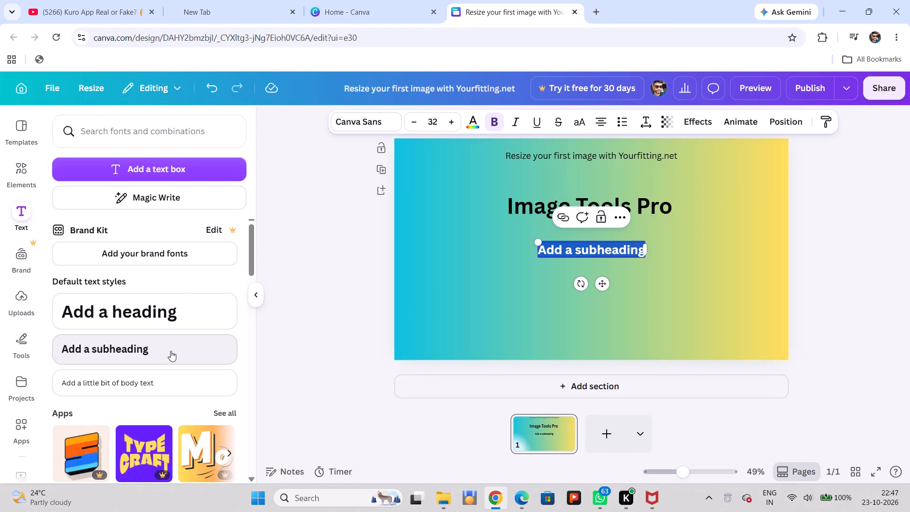
key("BackSpace")
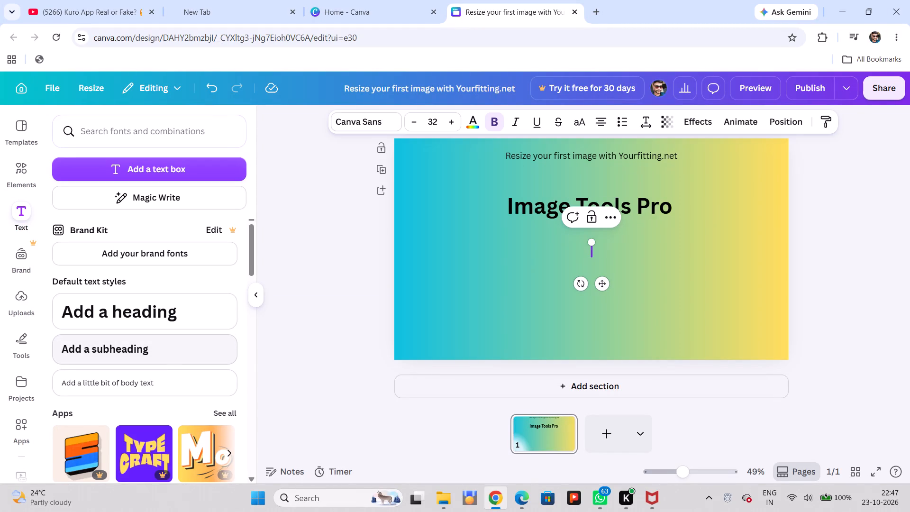
type("Gey")
key("BackSpace")
type("t")
key("space")
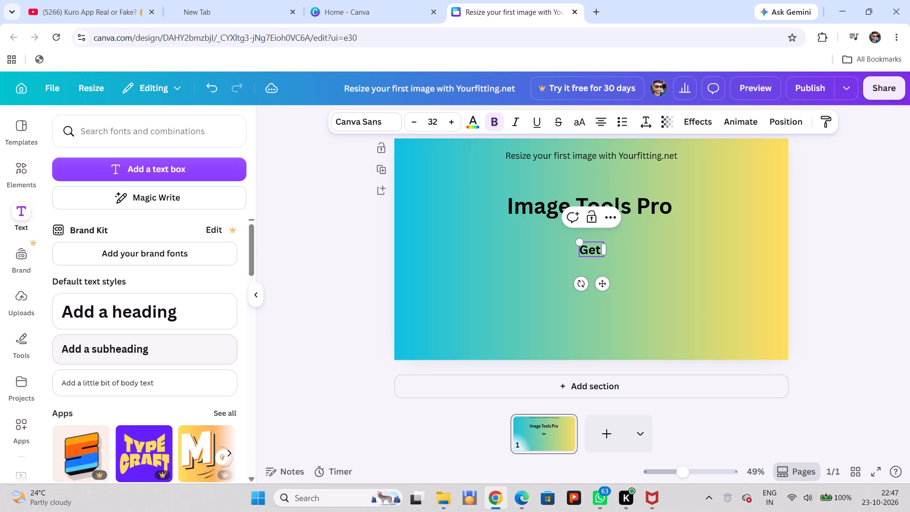
type("Free")
key("space")
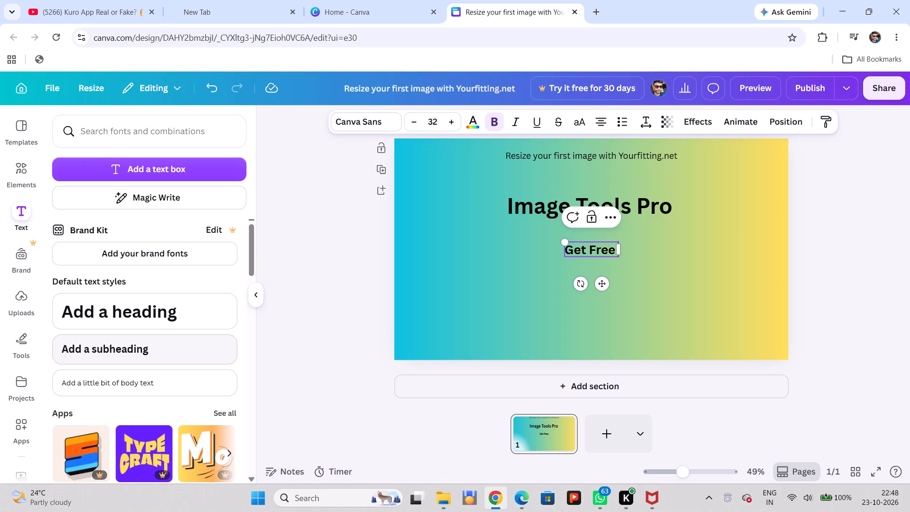
key("a")
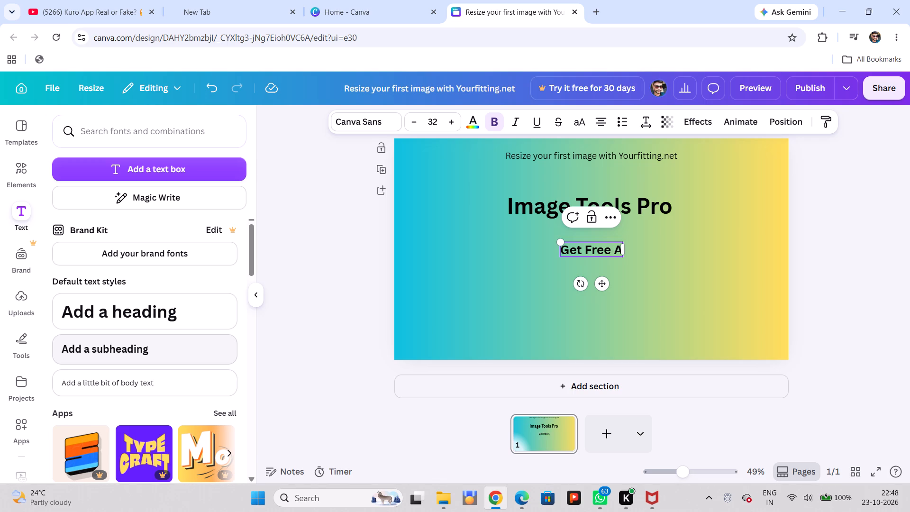
type("ce")
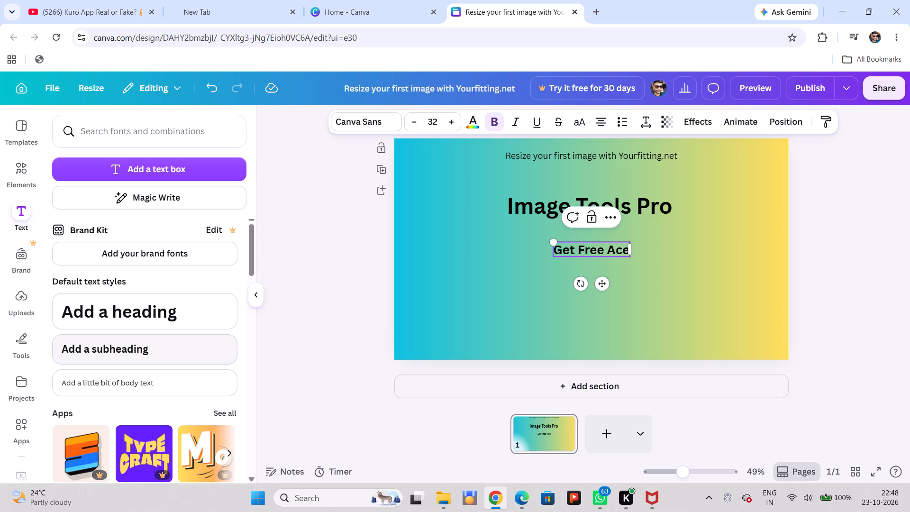
key("BackSpace")
type("cess")
key("space")
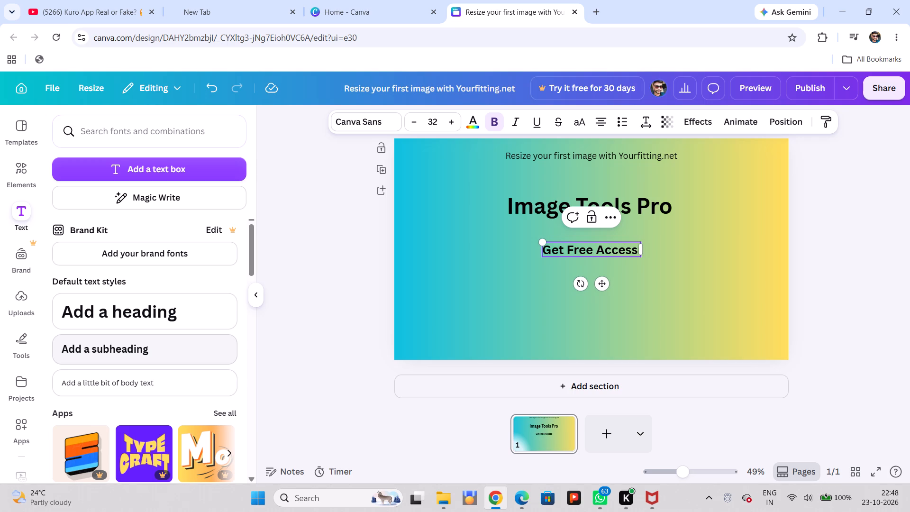
key("t")
key("BackSpace")
type("To")
key("space")
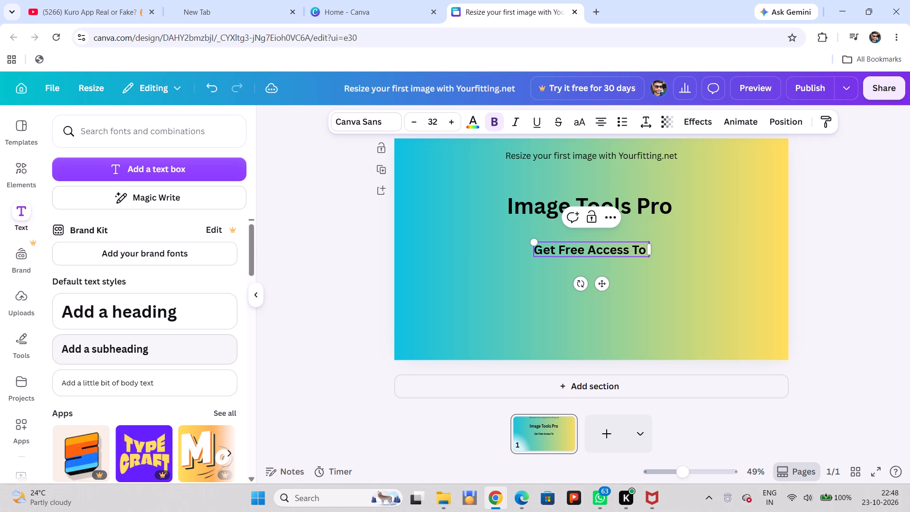
key("d")
key("BackSpace")
type("Do")
key("space")
type("best")
key("space")
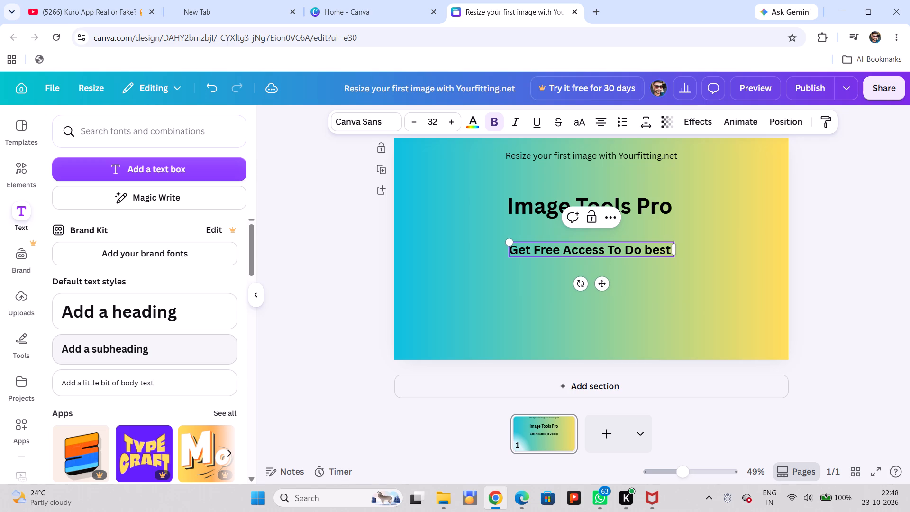
key("BackSpace")
key("BackSpace")
key("BackSpace")
key("BackSpace")
key("BackSpace")
type("Best Q")
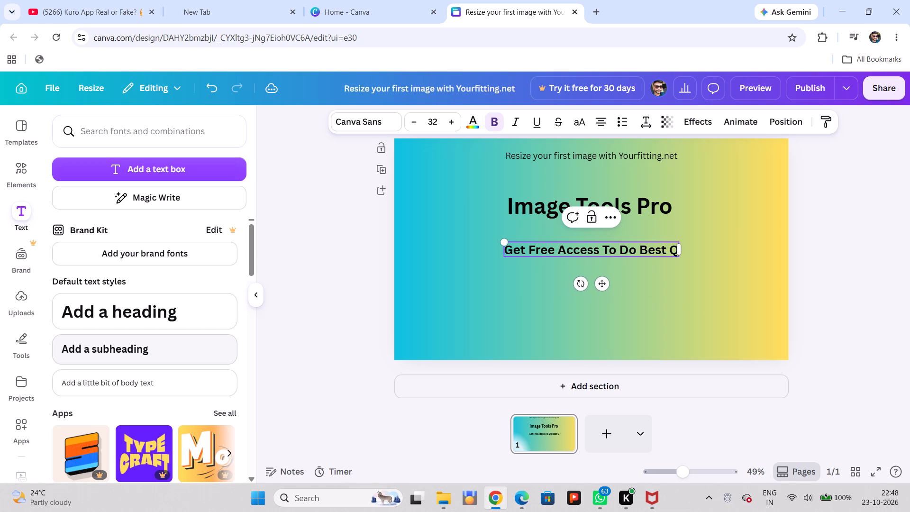
type("ualit")
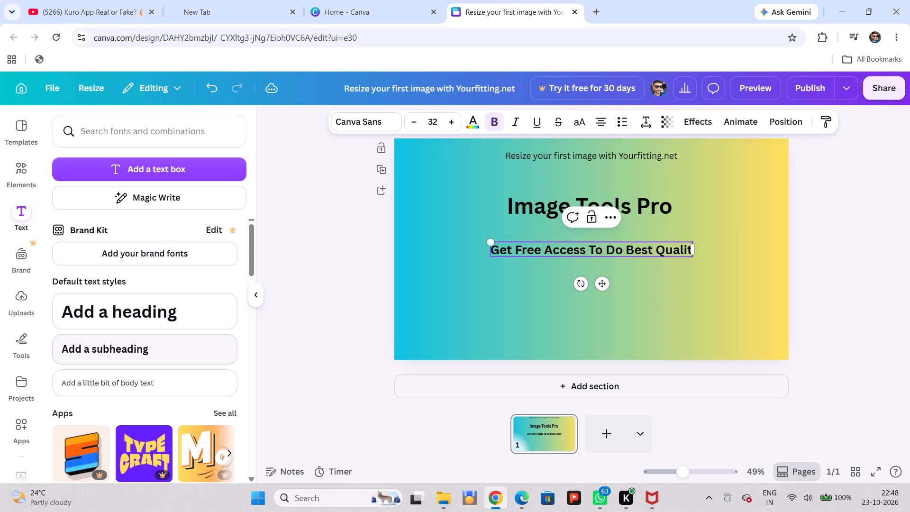
type("y")
key("space")
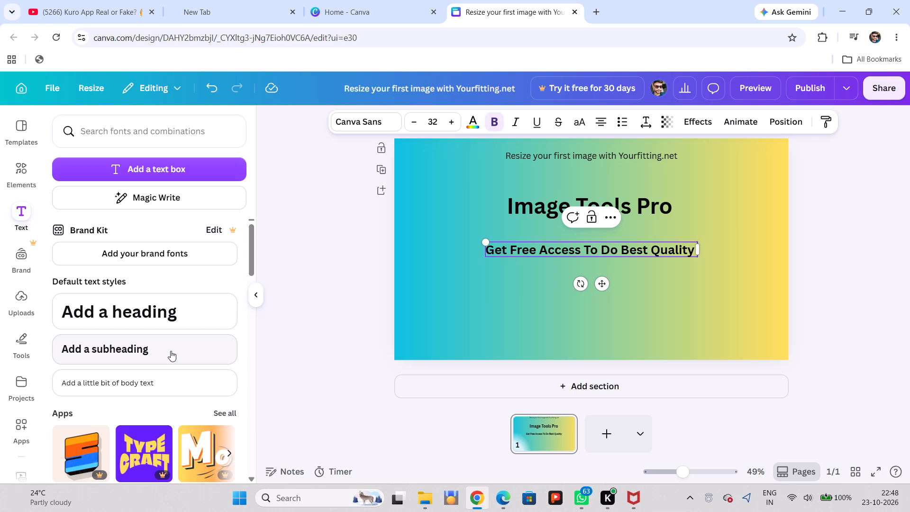
type("Content")
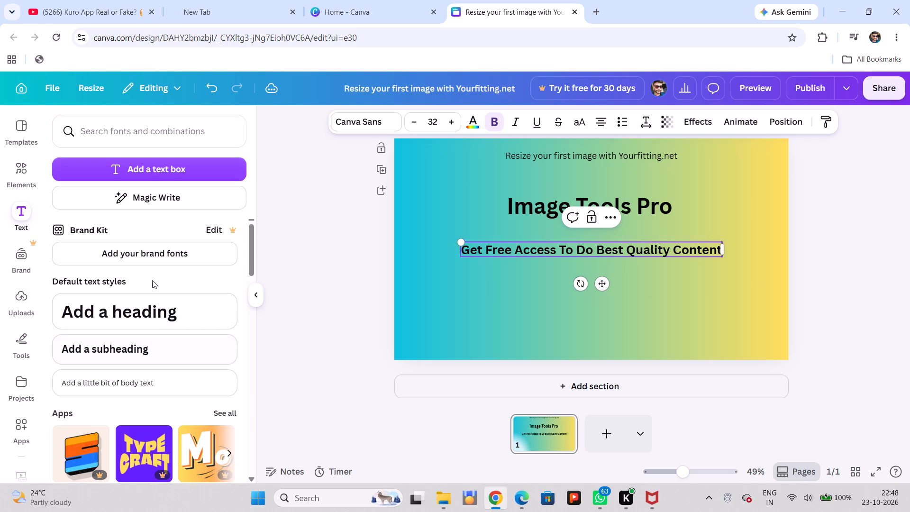
left_click(491, 194)
Move the "Image Tools Pro" heading and the subheading up so both sit closer together beneath the top headline.
left_click(566, 210)
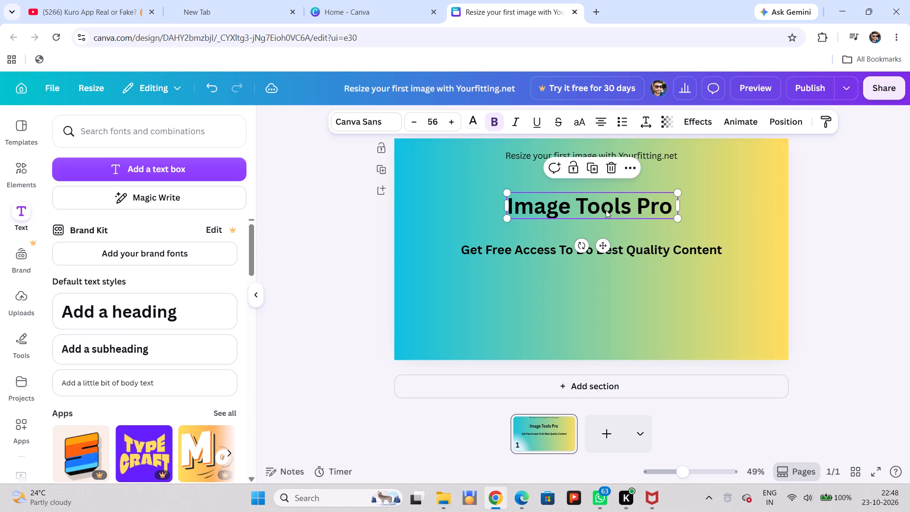
left_click_drag(598, 244, 602, 231)
left_click(632, 254)
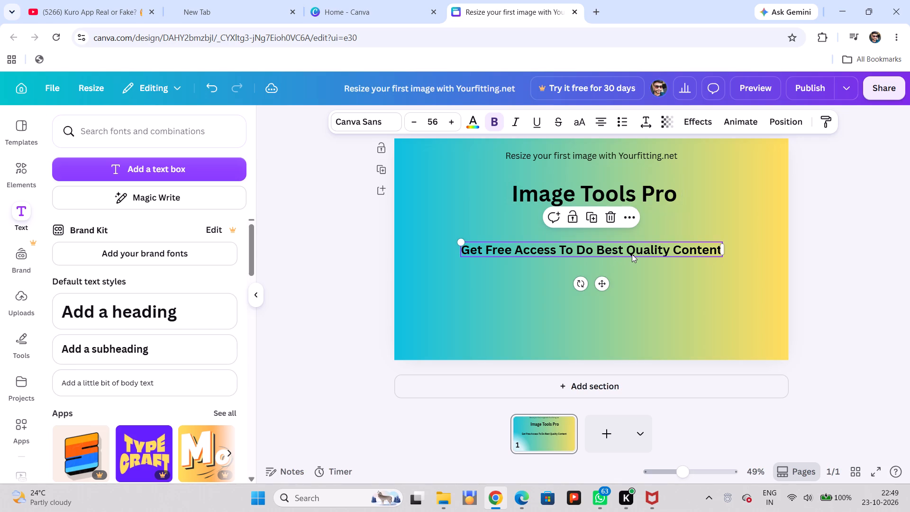
left_click_drag(604, 283, 610, 272)
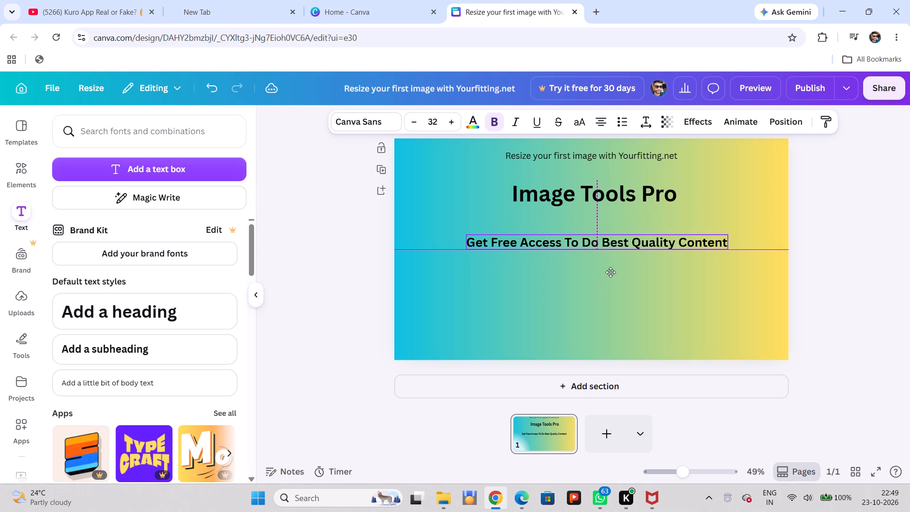
left_click_drag(610, 272, 606, 261)
left_click(654, 264)
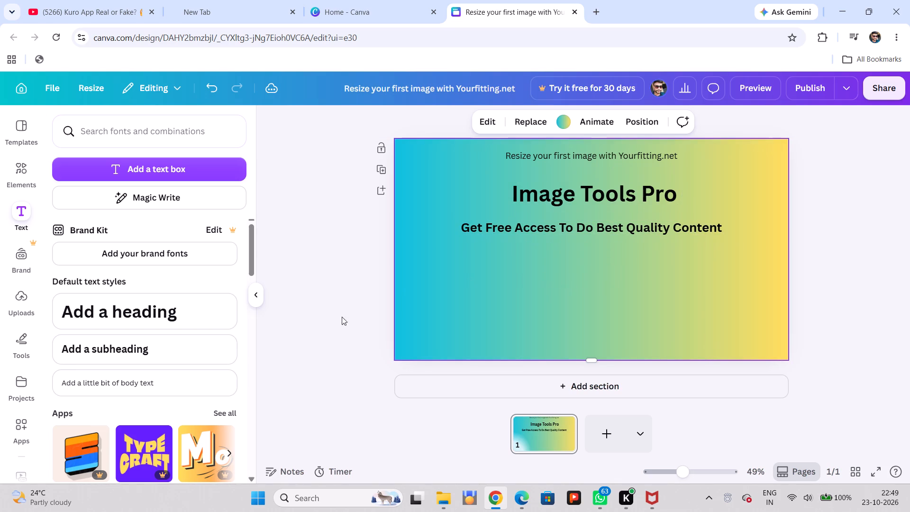
Add a default body text line below the subheading, beginning with "Image resizer, Compressor,".
left_click(222, 373)
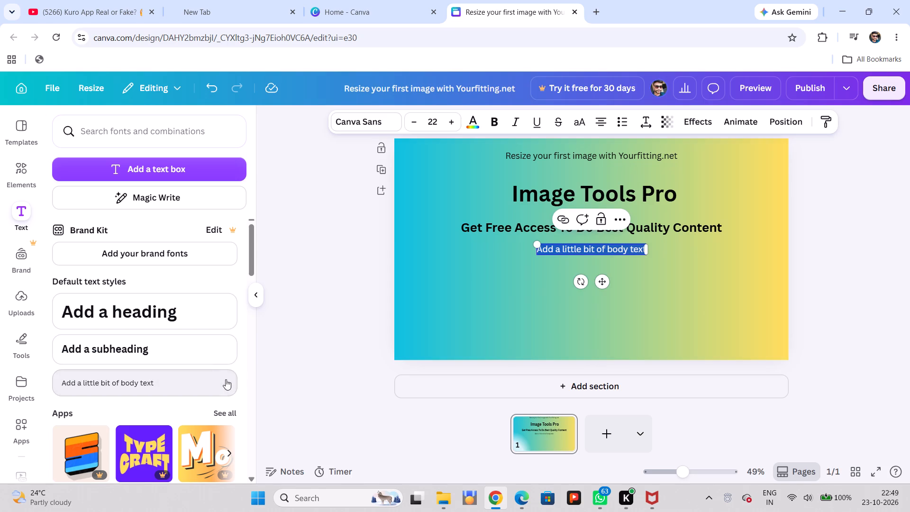
key("BackSpace")
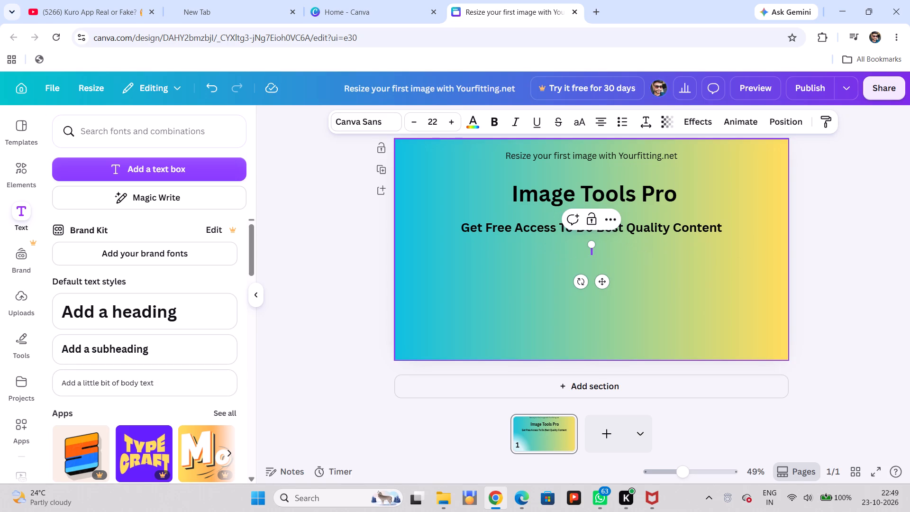
key("shift+o")
key("BackSpace")
key("BackSpace")
type("Ina")
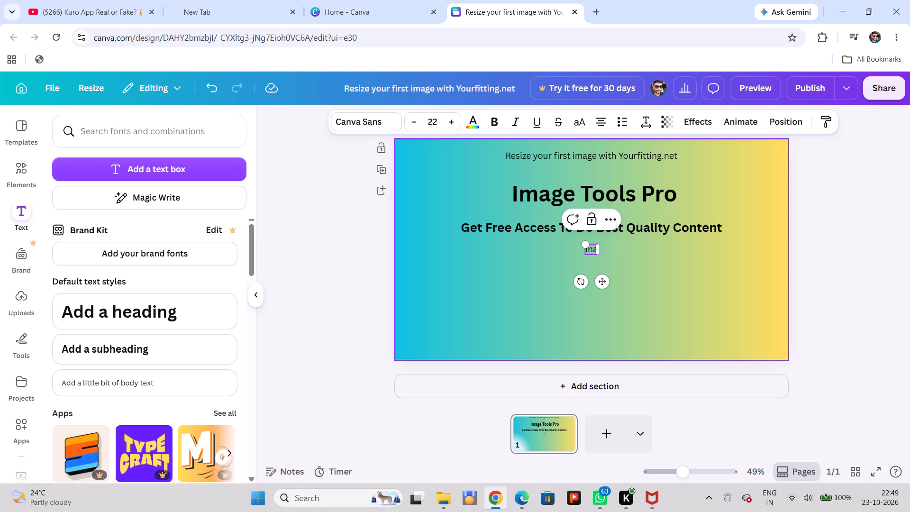
key("BackSpace")
key("BackSpace")
type("mage Re")
key("BackSpace")
key("BackSpace")
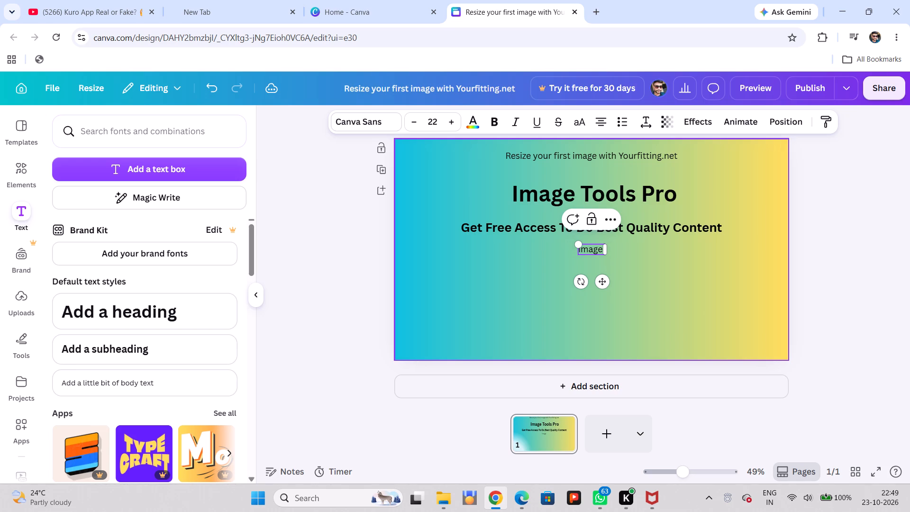
type("res")
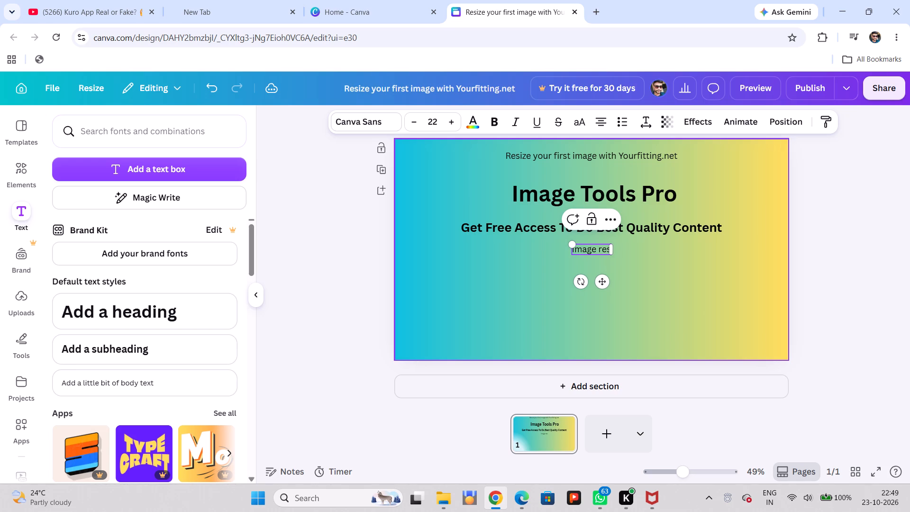
type("izer")
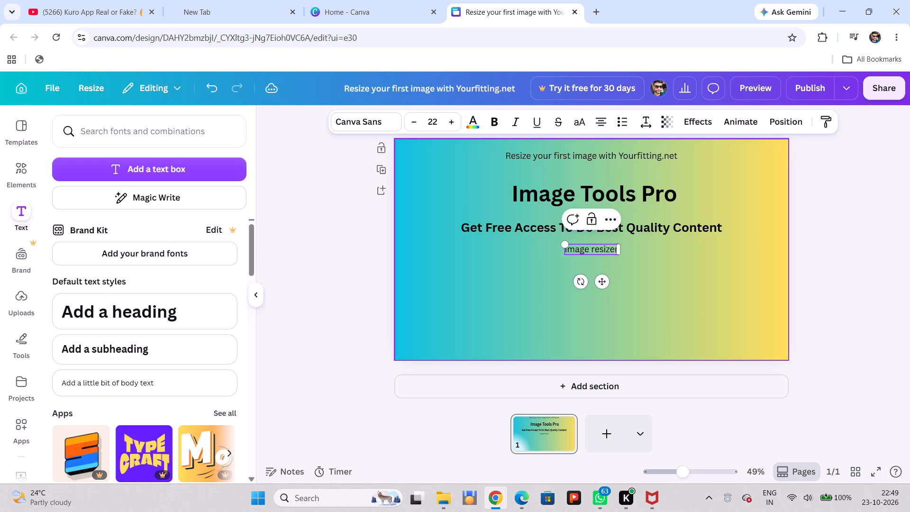
type(", Ci")
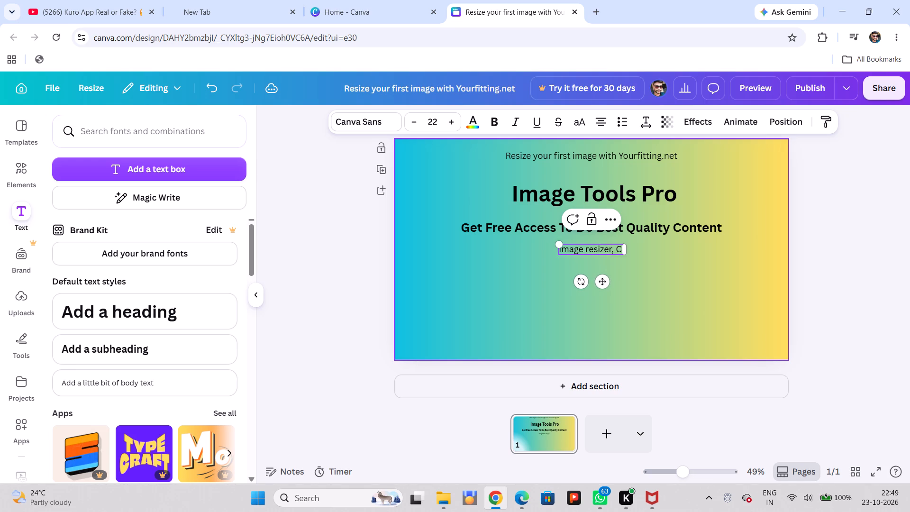
key("BackSpace")
type("ompressor")
type(",")
key("space")
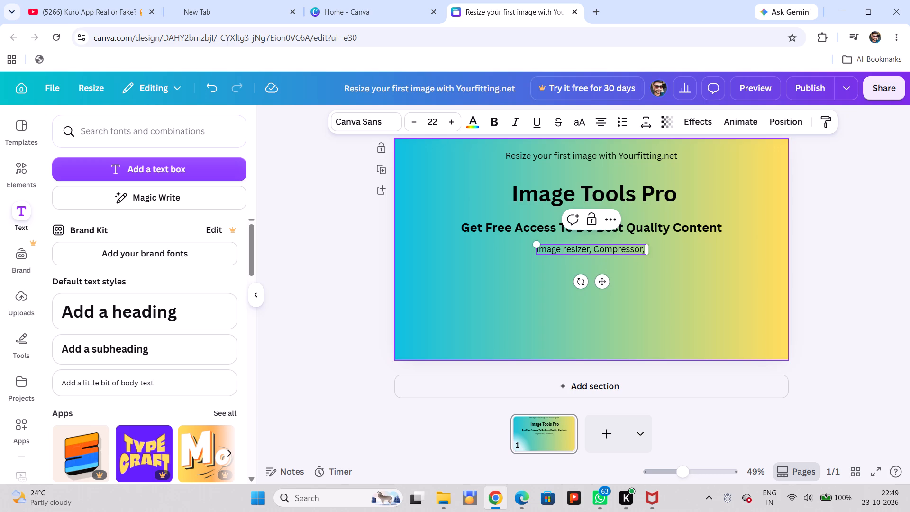
Continue the body text line with "Image rotater, Pdf to Txt".
type("Image R")
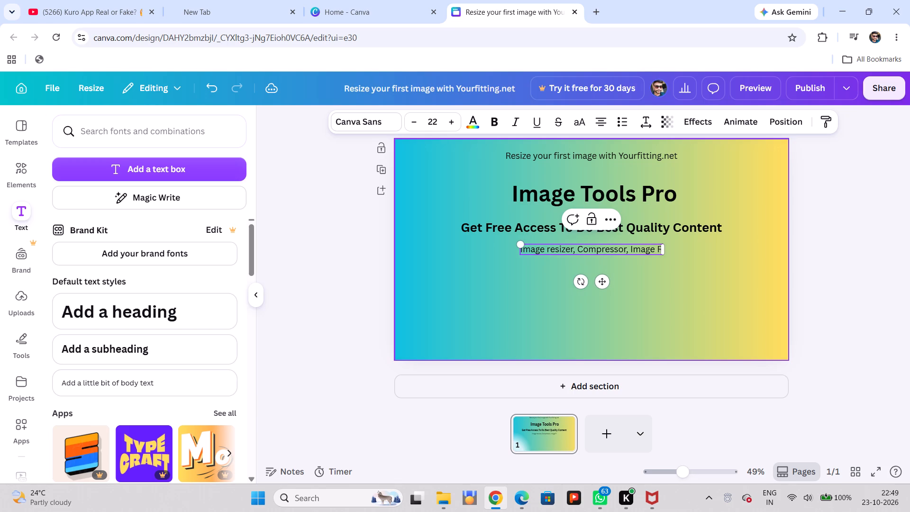
key("BackSpace")
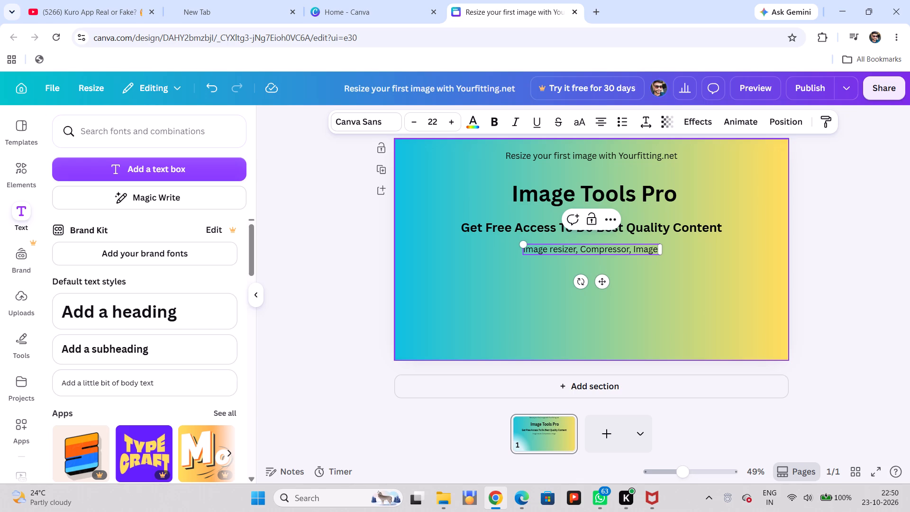
key("space")
type("rot")
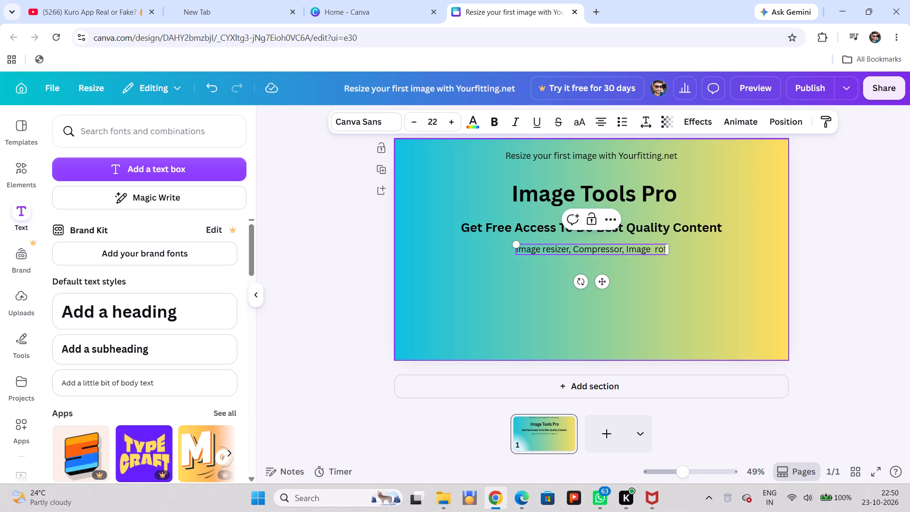
type("ater")
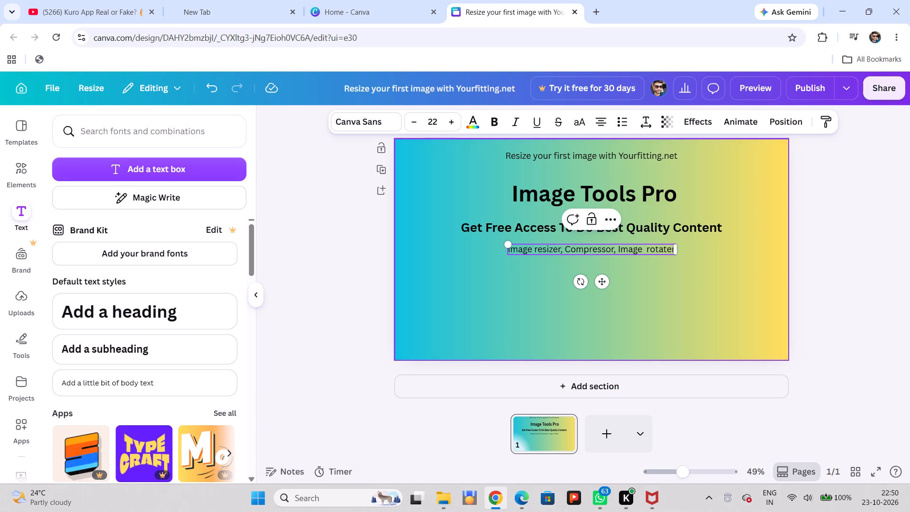
type(",")
key("space")
type("Pdf to Txt")
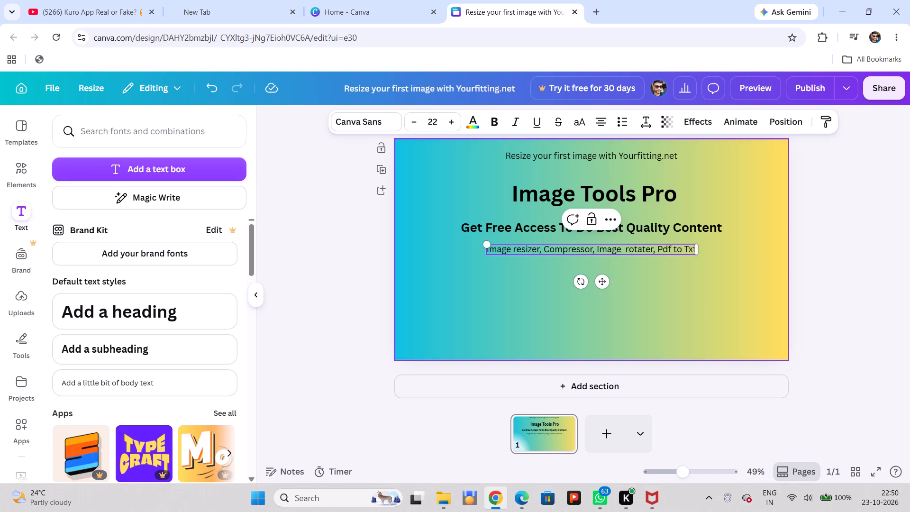
key("space")
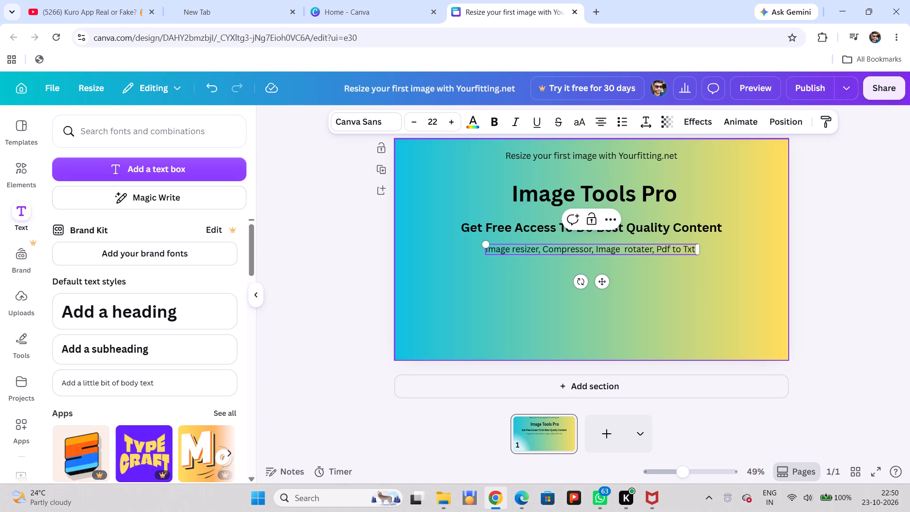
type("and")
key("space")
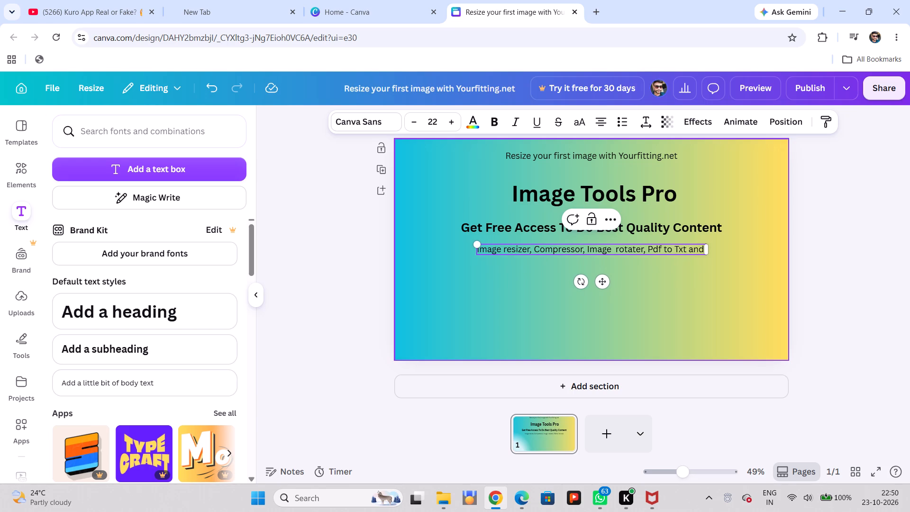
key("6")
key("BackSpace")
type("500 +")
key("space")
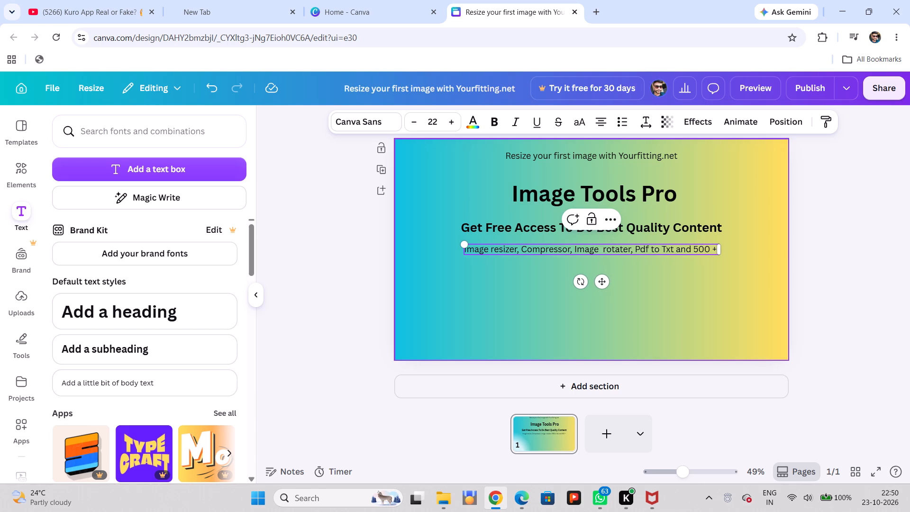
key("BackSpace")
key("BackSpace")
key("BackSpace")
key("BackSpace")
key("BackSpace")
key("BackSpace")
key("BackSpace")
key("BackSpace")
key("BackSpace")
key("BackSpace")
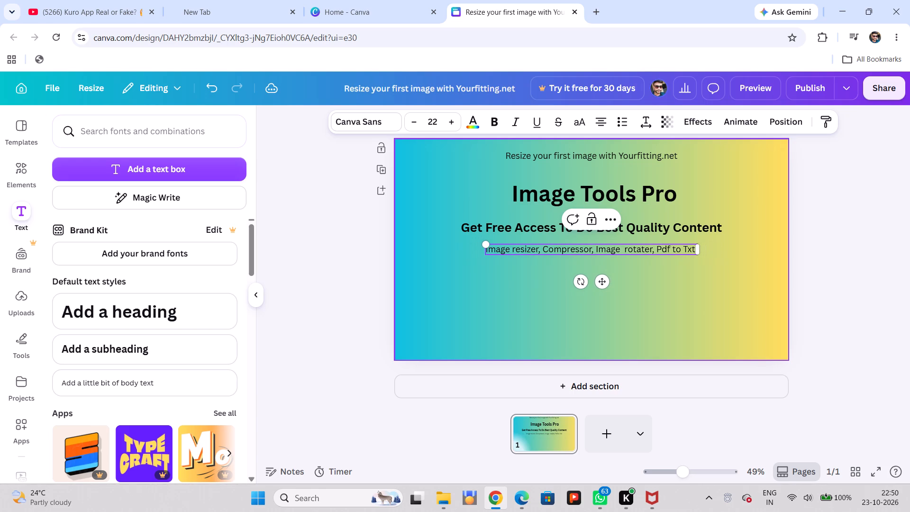
Extend the body text line with "along with 500+ Tools are free available".
key("a")
type("lon")
key("g")
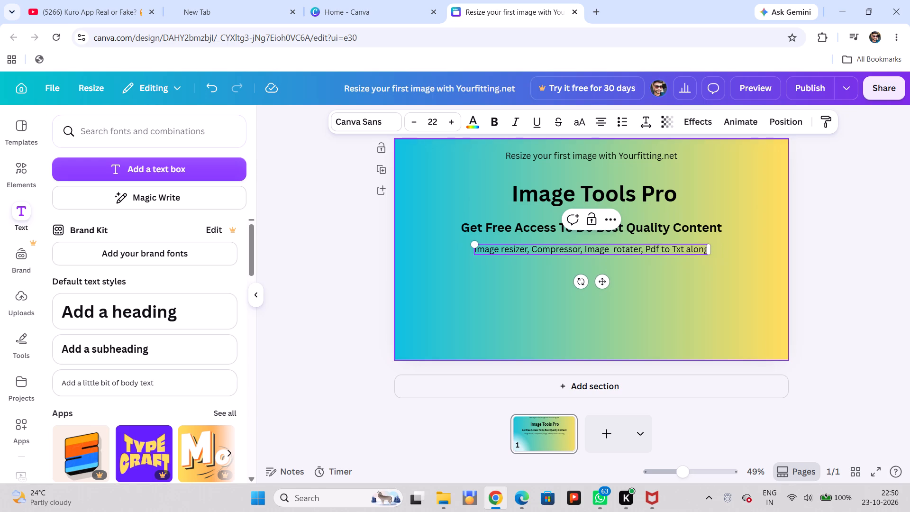
key("space")
type("wo")
key("BackSpace")
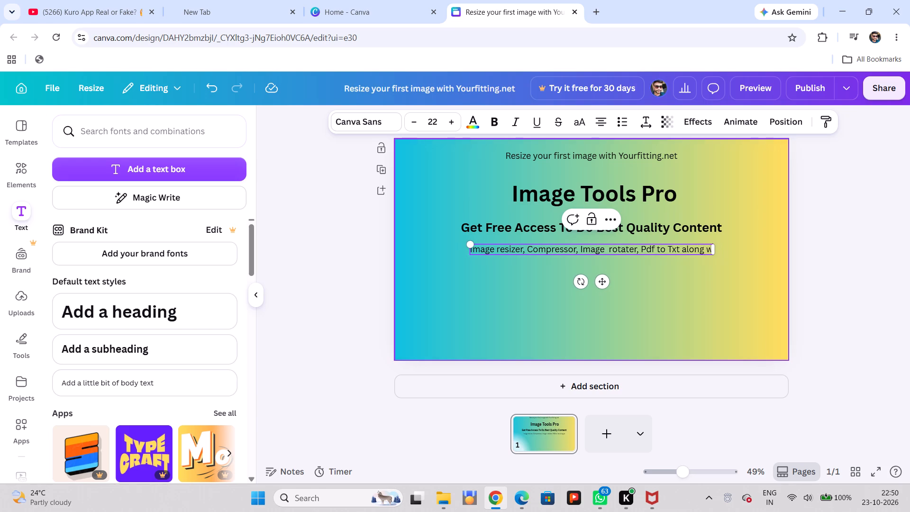
type("ith")
key("space")
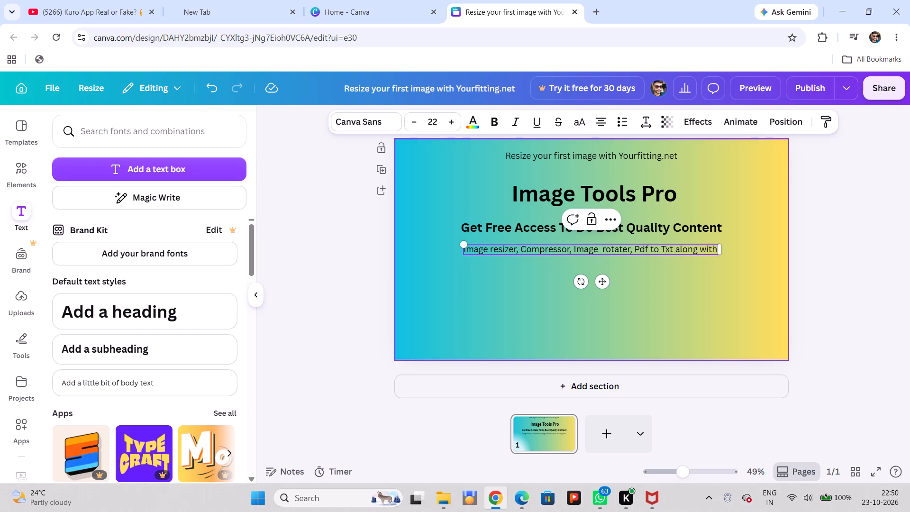
type("5000")
key("BackSpace")
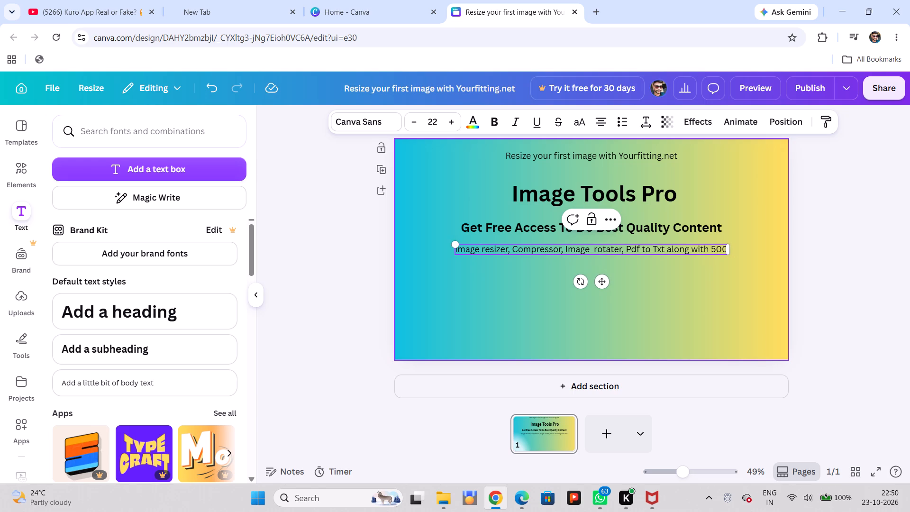
key("space")
key("BackSpace")
type("+")
key("space")
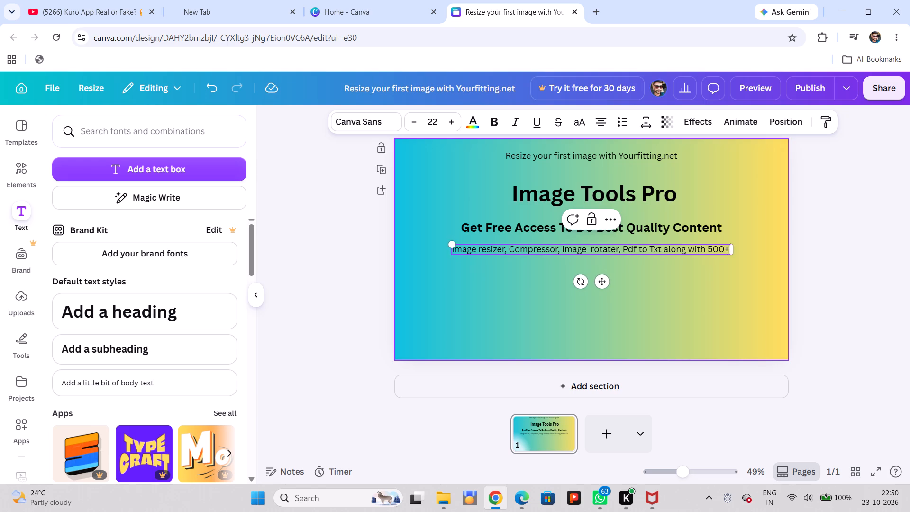
type("Tools")
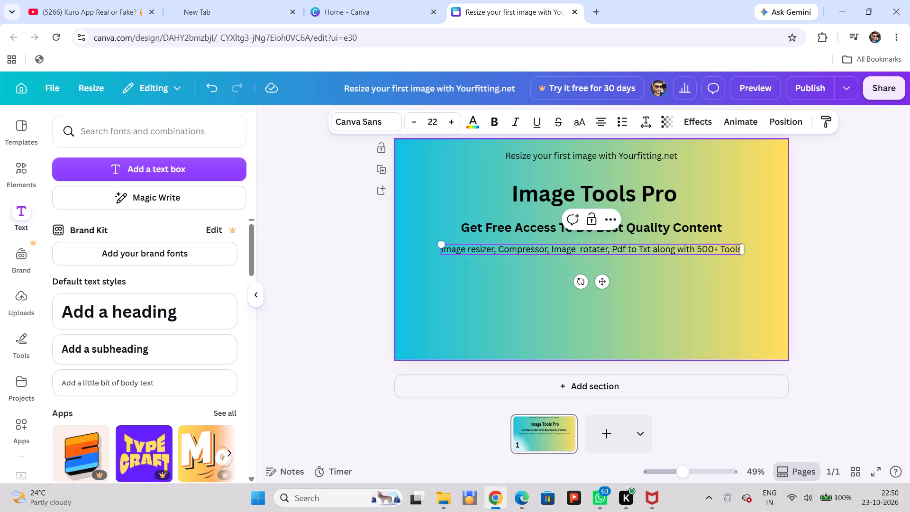
key("space")
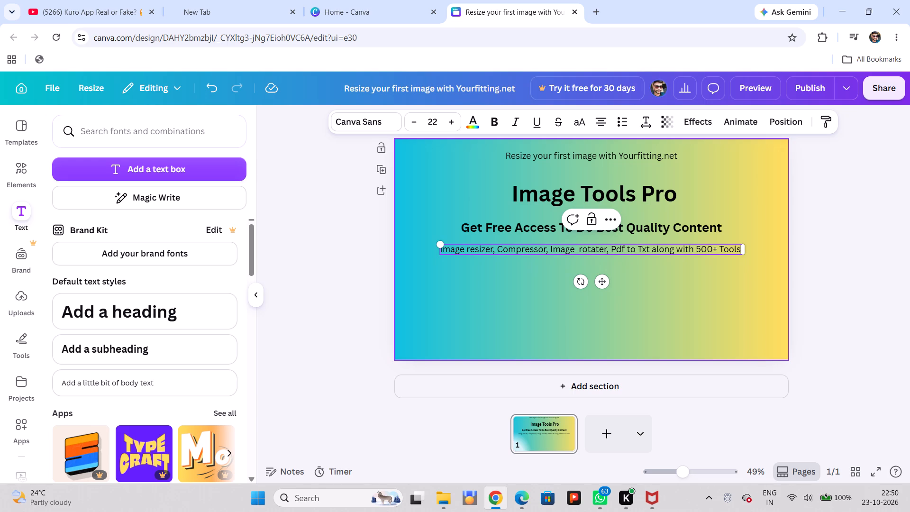
type("are free available")
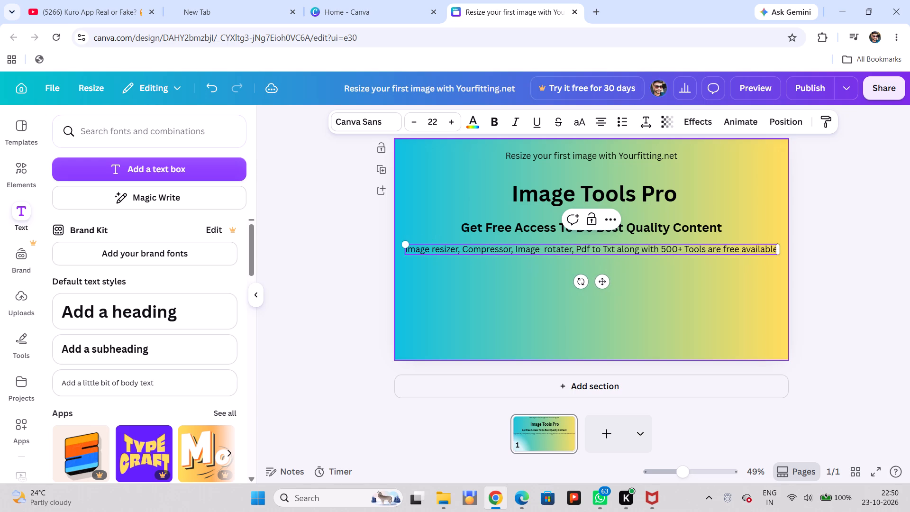
key("space")
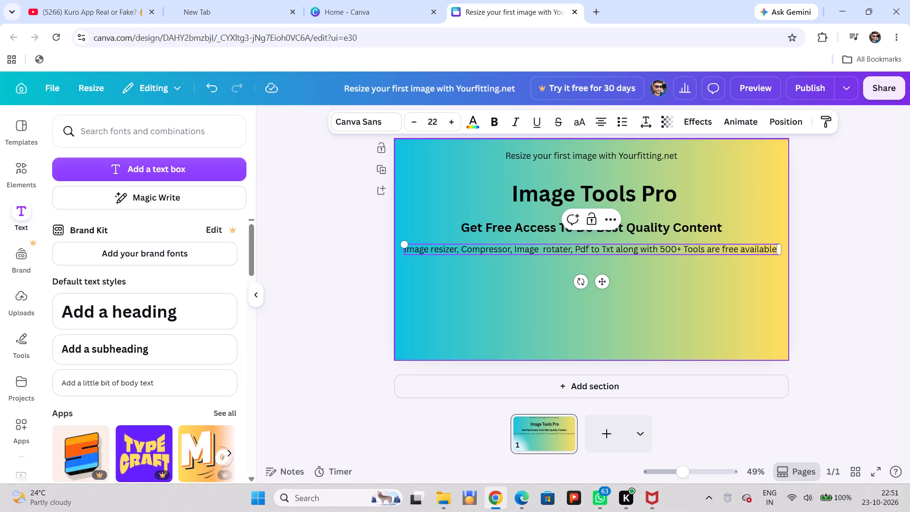
Change "free" to "freely" in the body text and break the line before "available".
key("Left")
key("Left")
key("Left")
key("Left")
key("Left")
key("Left")
key("Left")
key("Left")
key("Left")
key("Left")
type("ly")
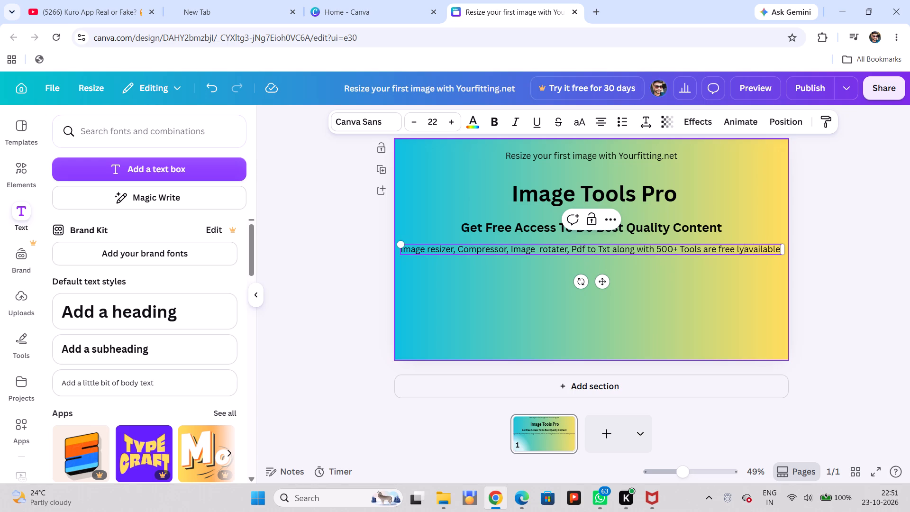
key("BackSpace")
key("BackSpace")
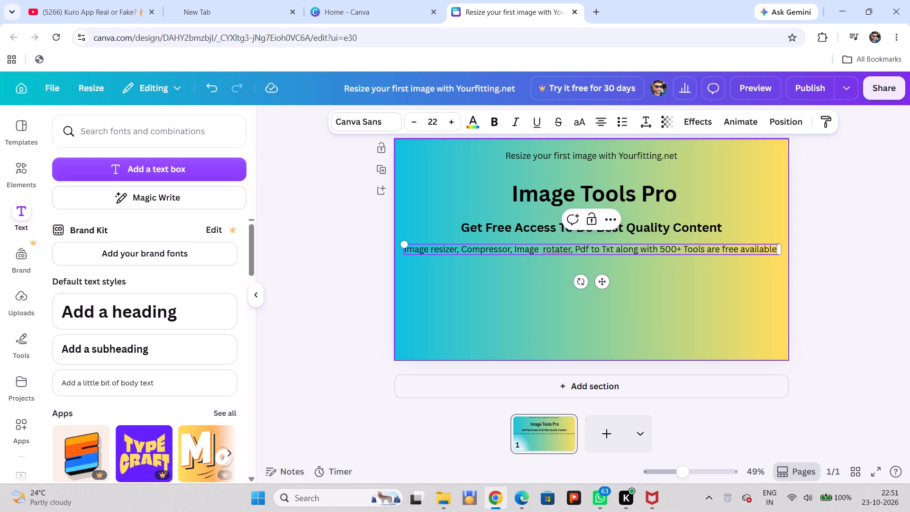
key("BackSpace")
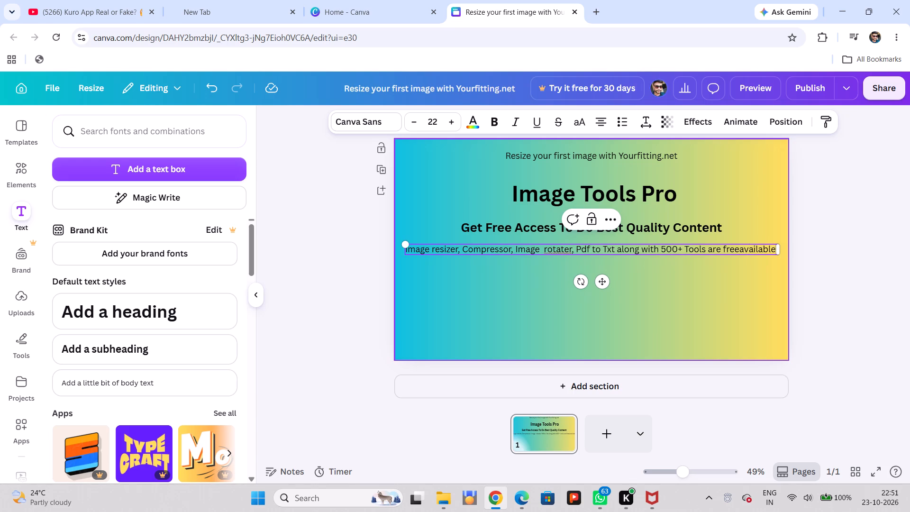
type("ly")
key("space")
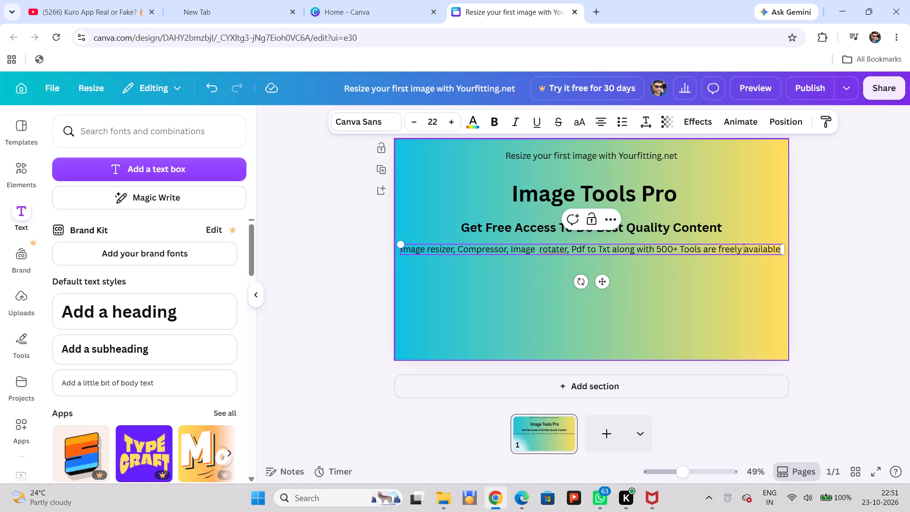
key("Return")
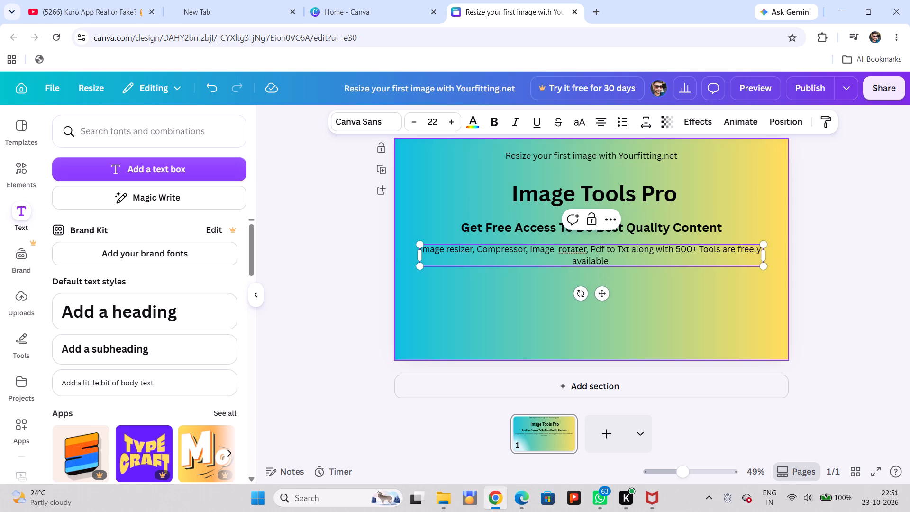
Continue the body text after "available" with "exclusively on yourfitting.net".
key("Right")
key("Right")
key("Right")
key("Right")
key("Right")
key("Right")
key("Right")
key("Right")
key("Right")
key("space")
type("excl")
type("usively")
key("space")
type("on")
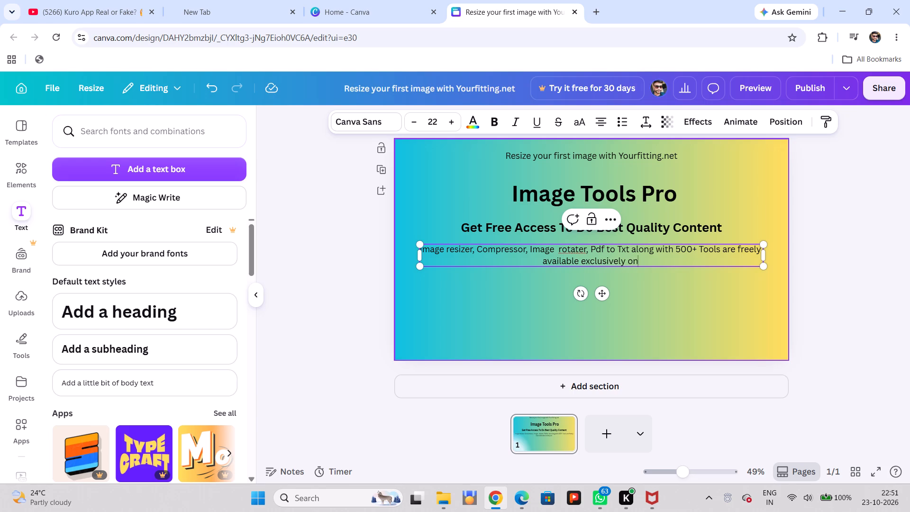
key("space")
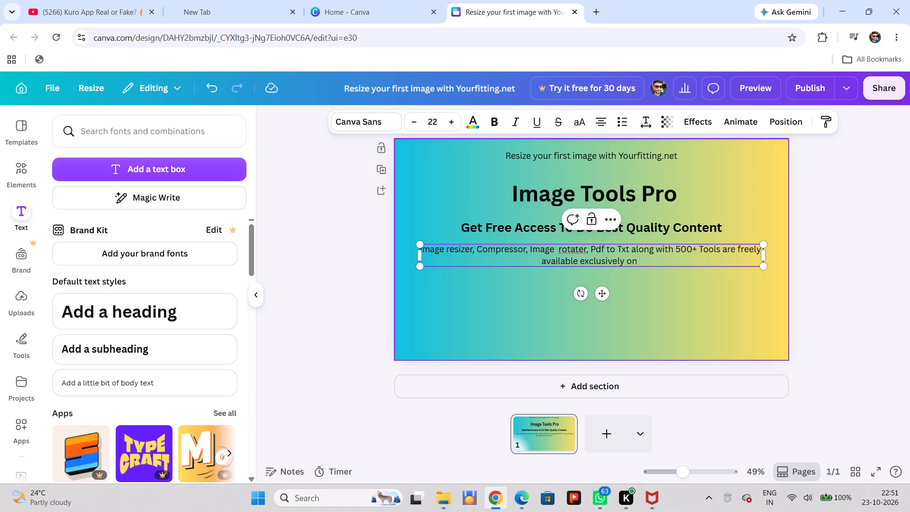
key("t")
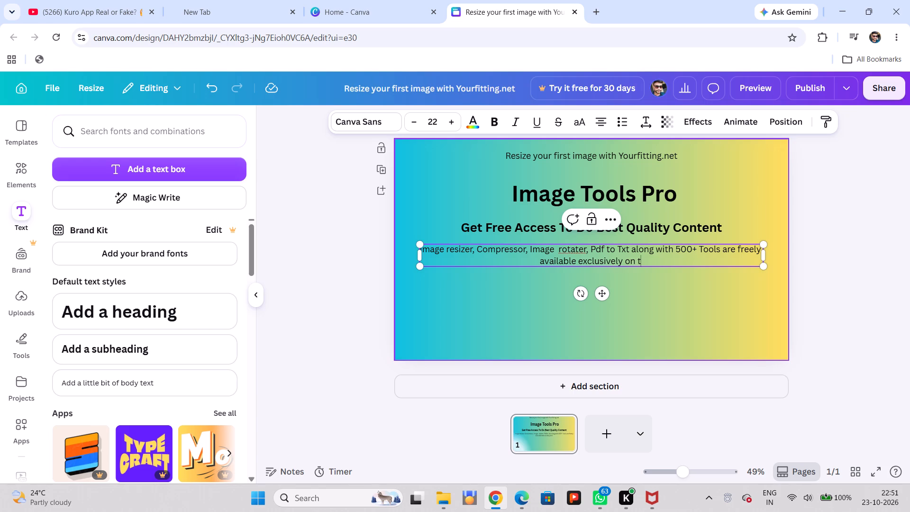
key("BackSpace")
key("y")
type("ourfoi")
key("BackSpace")
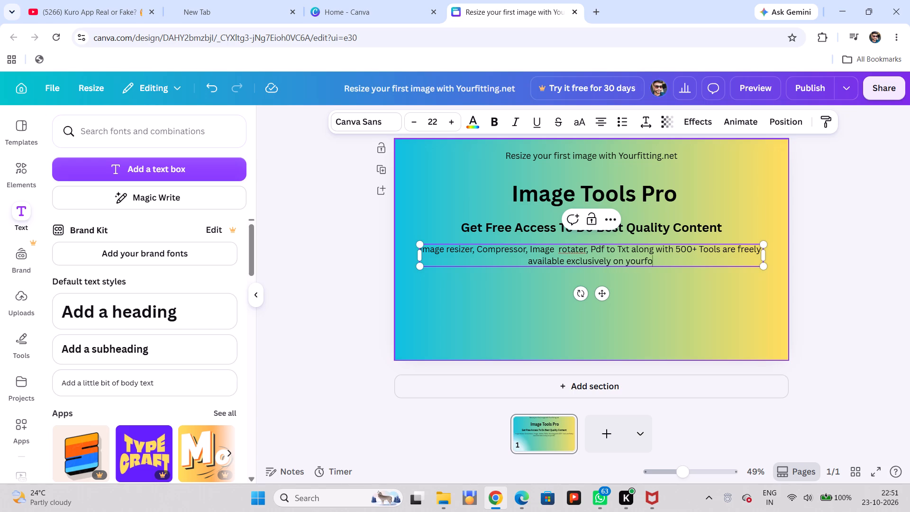
key("BackSpace")
type("itti")
type("ng")
type(".net")
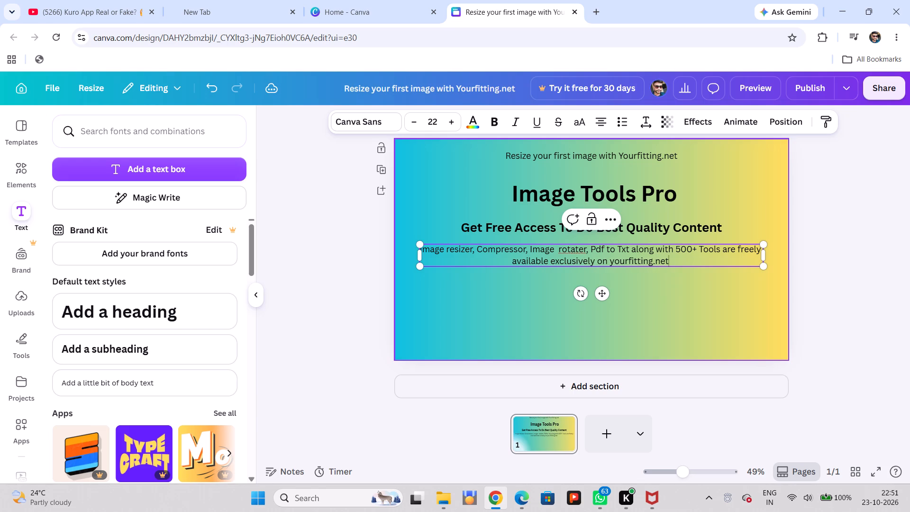
key("Return")
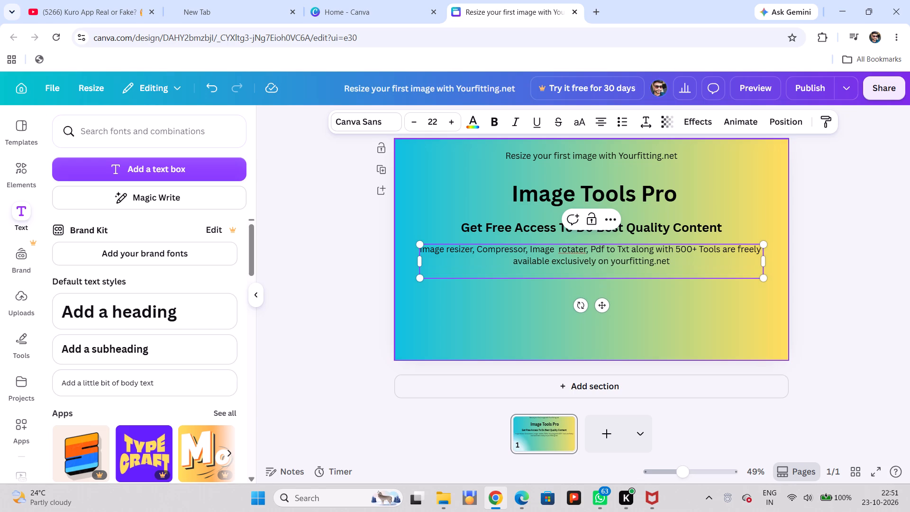
key("BackSpace")
key("Return")
type("Vis")
type("it")
type(":")
key("space")
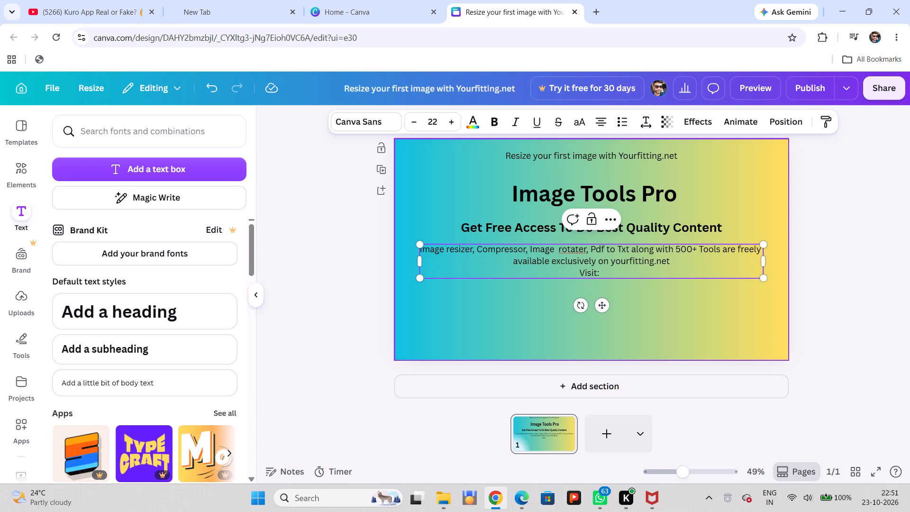
type("htt")
type("ps")
key("shift+colon")
type("//")
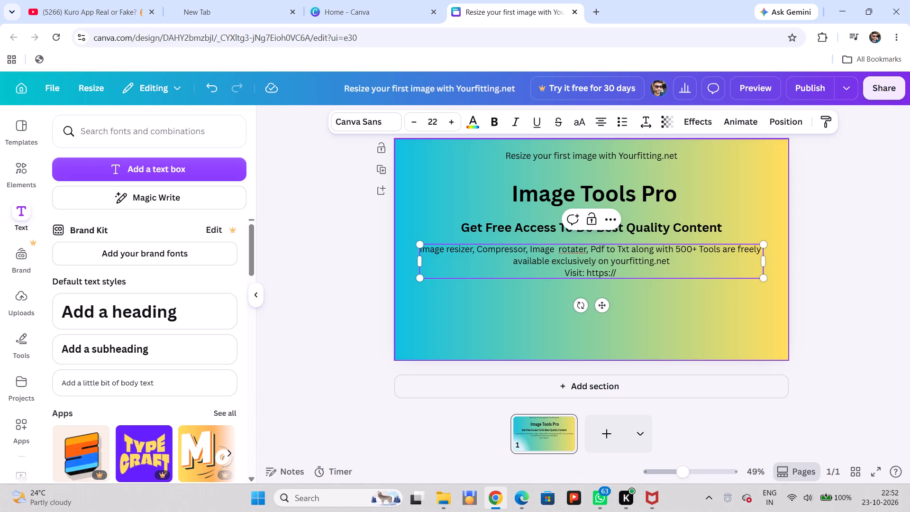
key("y")
type("our")
type("fitting")
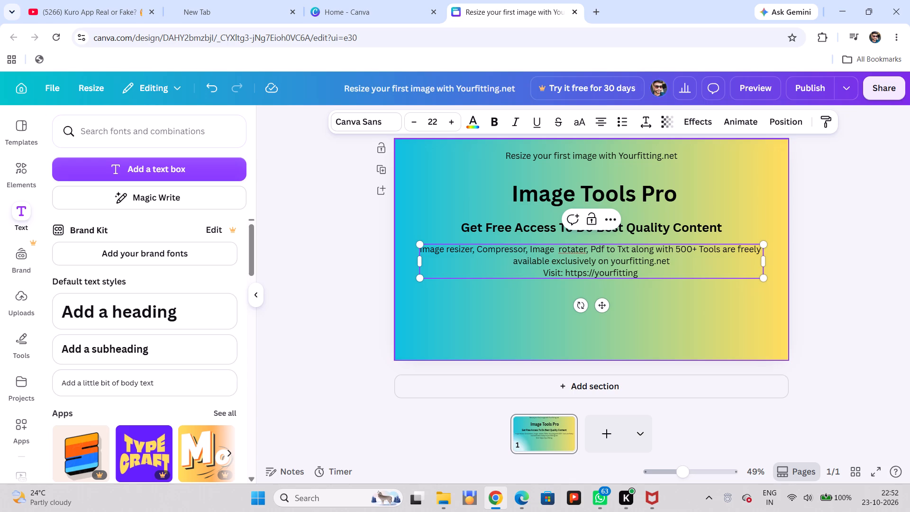
type(".ne")
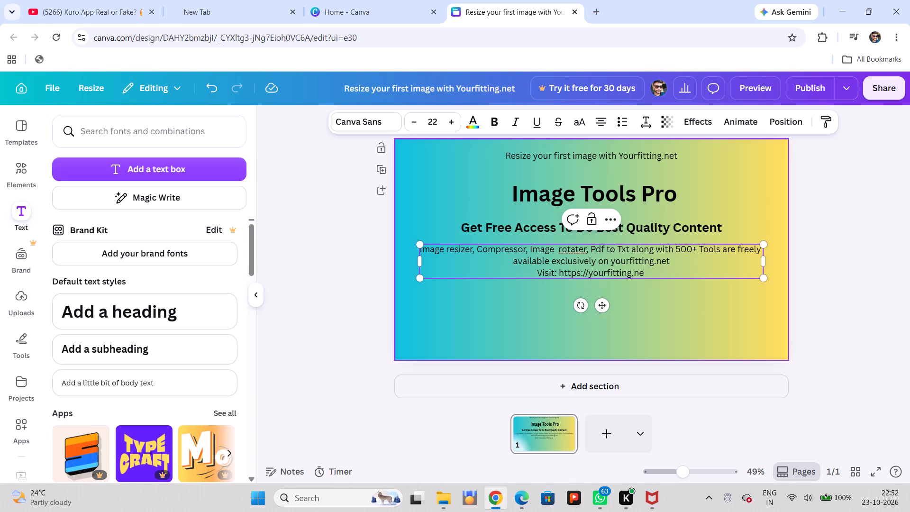
key("t")
key("slash")
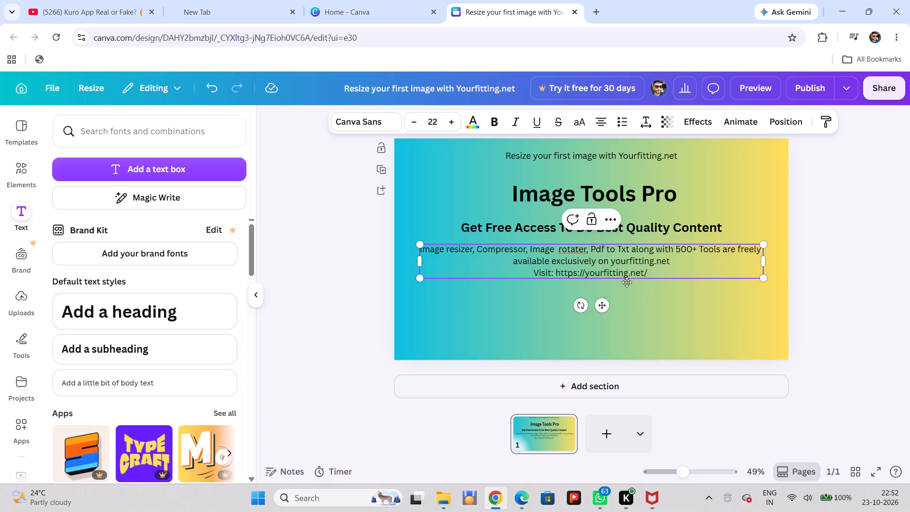
left_click(651, 324)
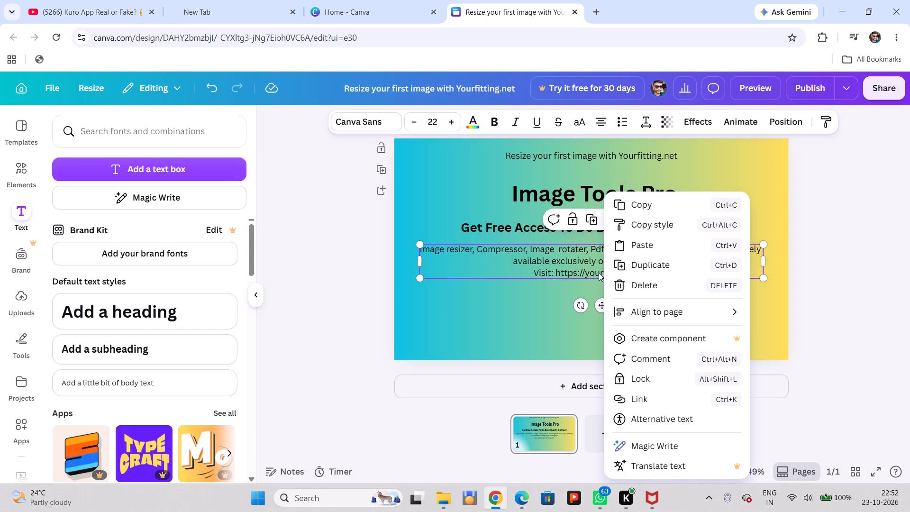
left_click(590, 272)
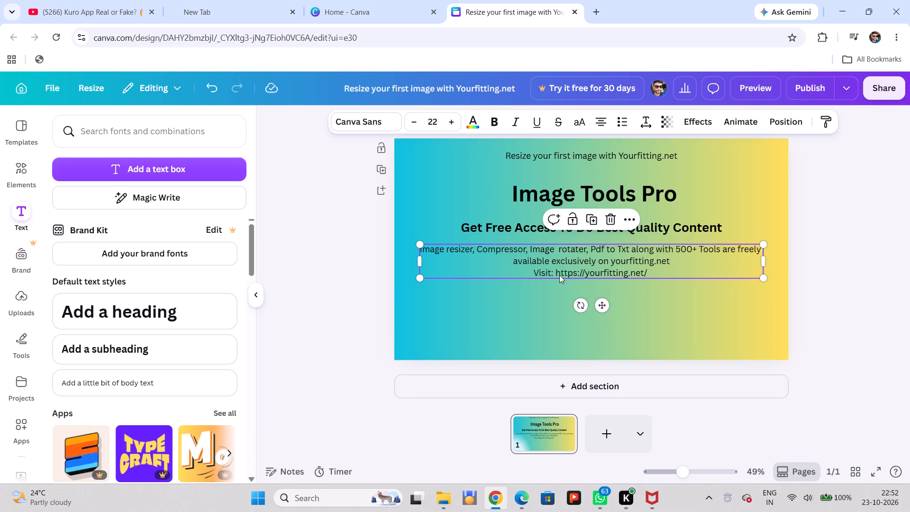
left_click_drag(555, 271, 568, 271)
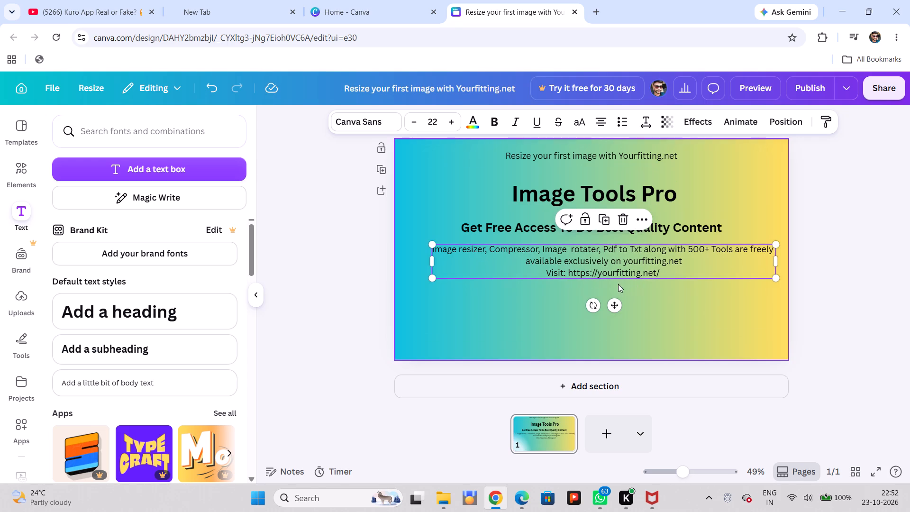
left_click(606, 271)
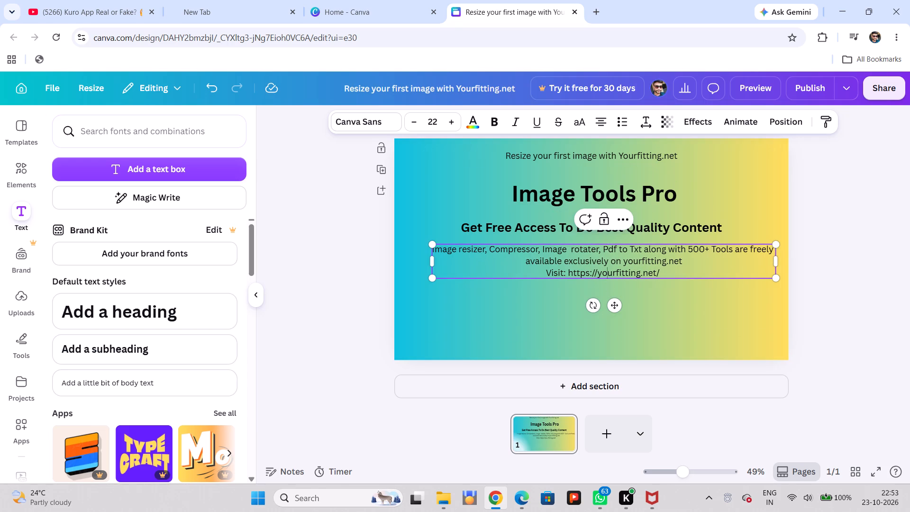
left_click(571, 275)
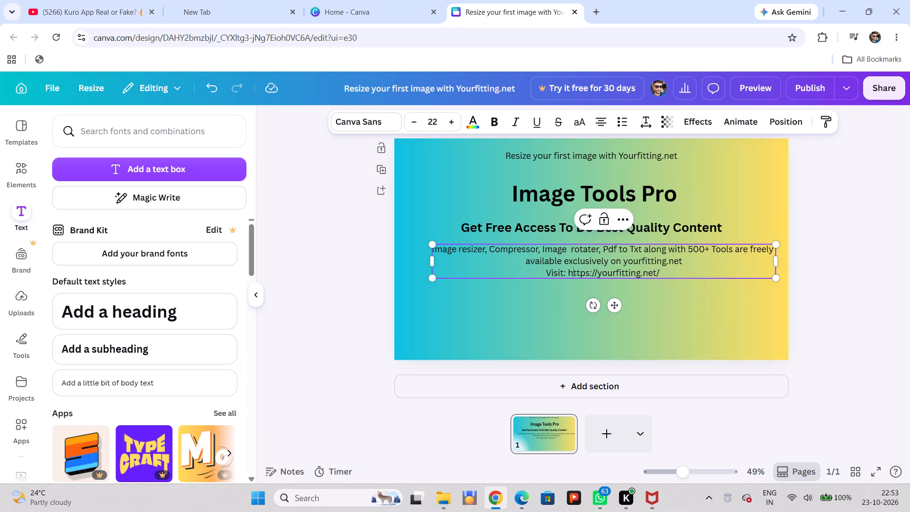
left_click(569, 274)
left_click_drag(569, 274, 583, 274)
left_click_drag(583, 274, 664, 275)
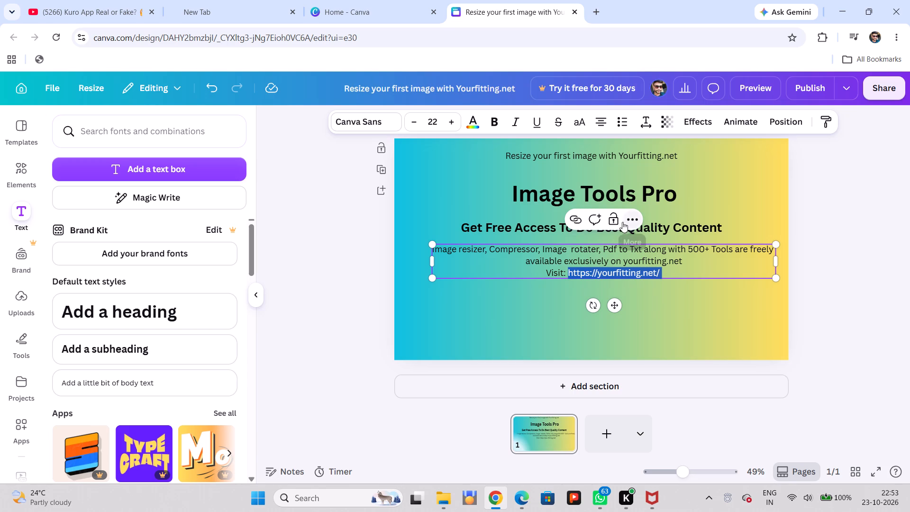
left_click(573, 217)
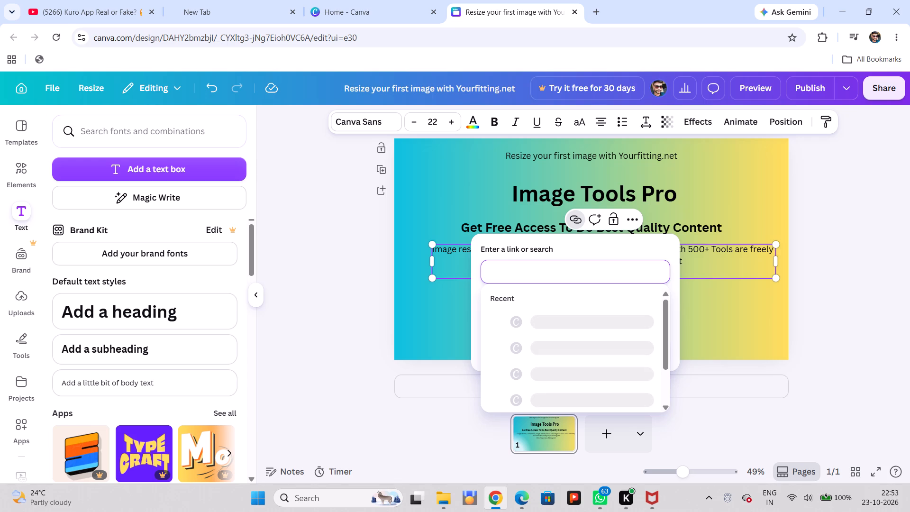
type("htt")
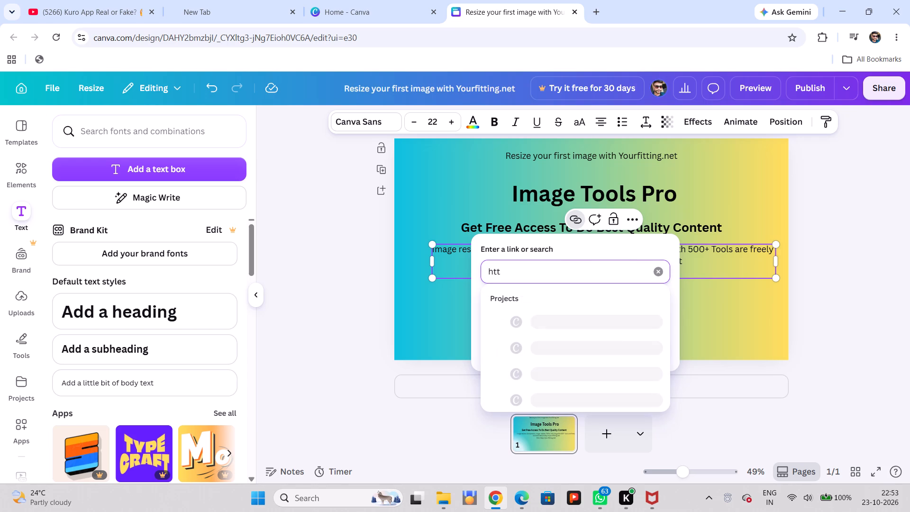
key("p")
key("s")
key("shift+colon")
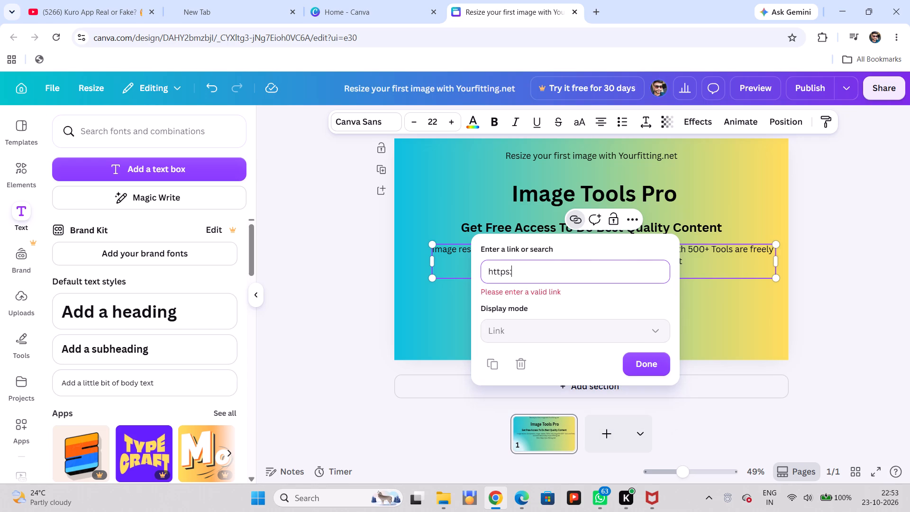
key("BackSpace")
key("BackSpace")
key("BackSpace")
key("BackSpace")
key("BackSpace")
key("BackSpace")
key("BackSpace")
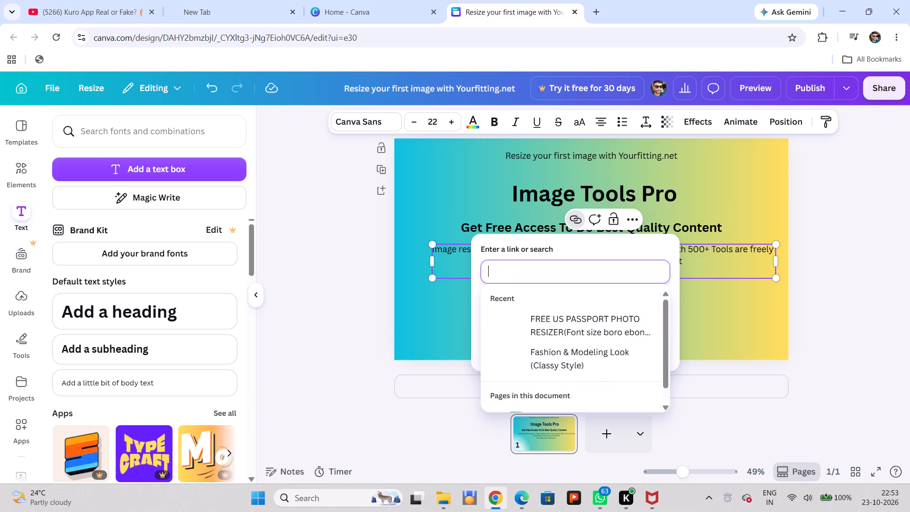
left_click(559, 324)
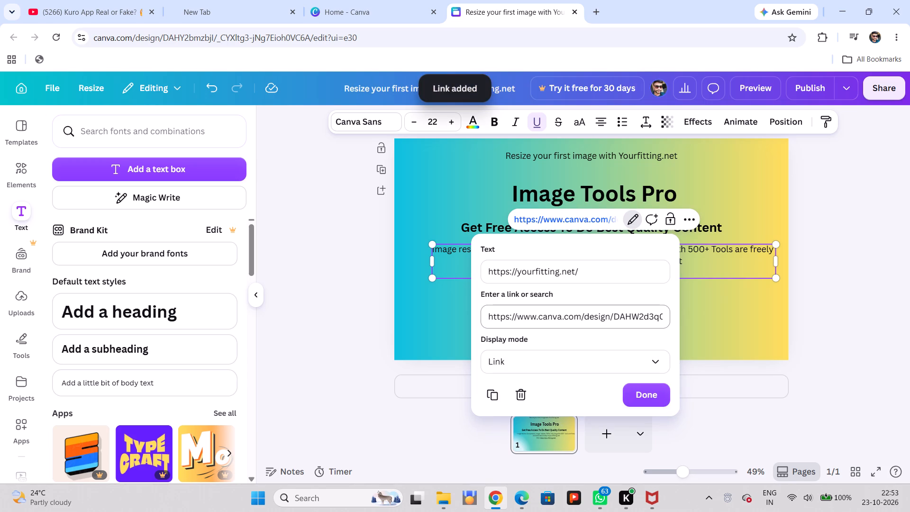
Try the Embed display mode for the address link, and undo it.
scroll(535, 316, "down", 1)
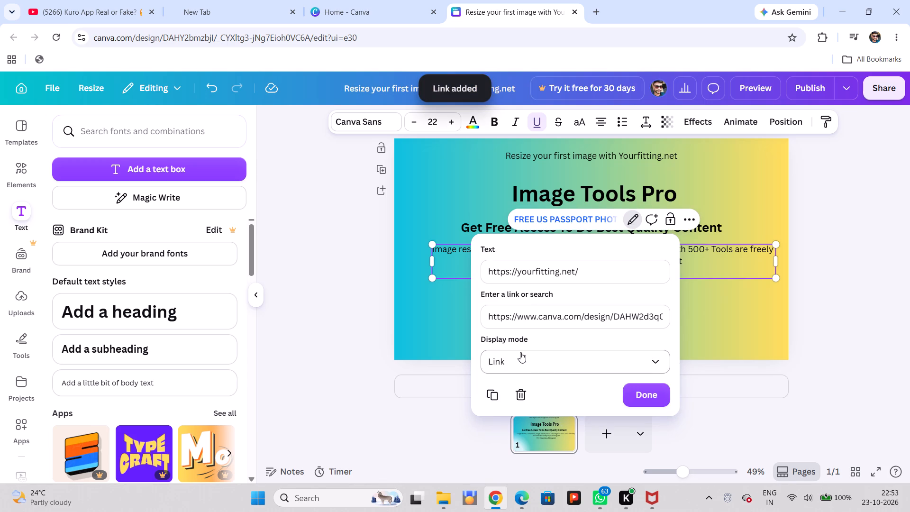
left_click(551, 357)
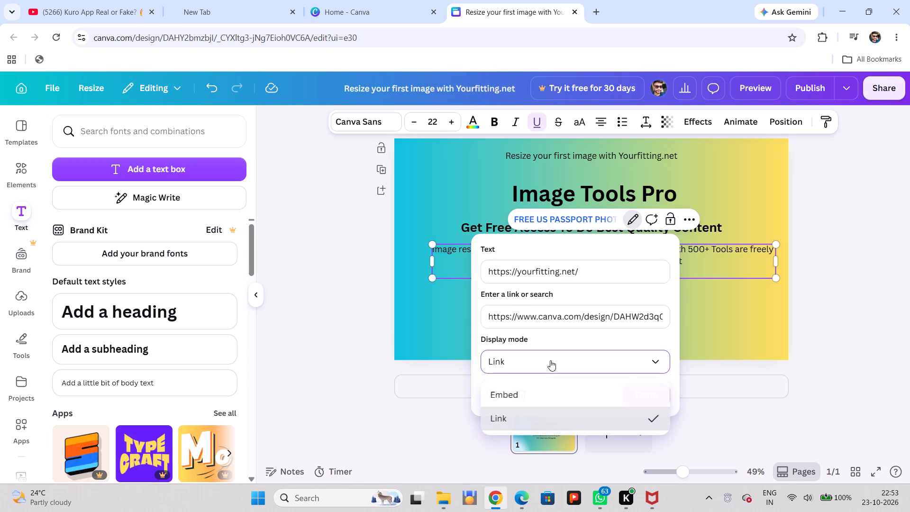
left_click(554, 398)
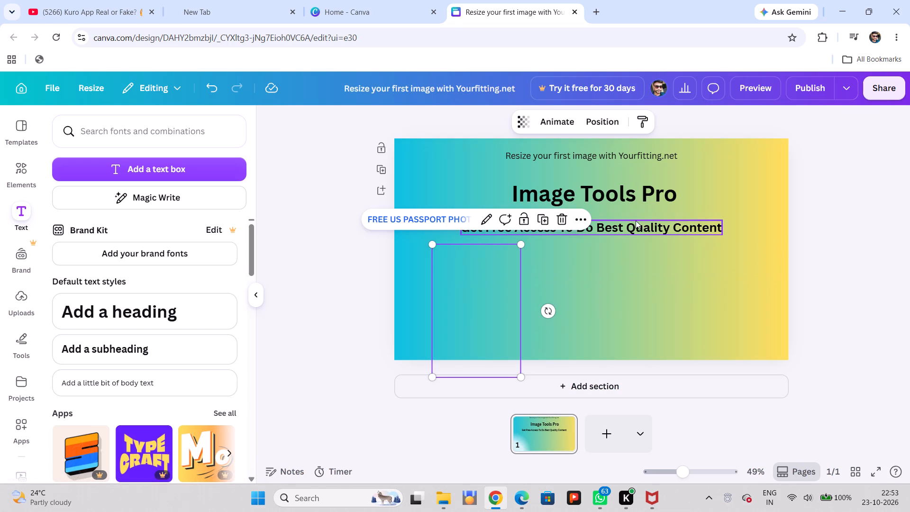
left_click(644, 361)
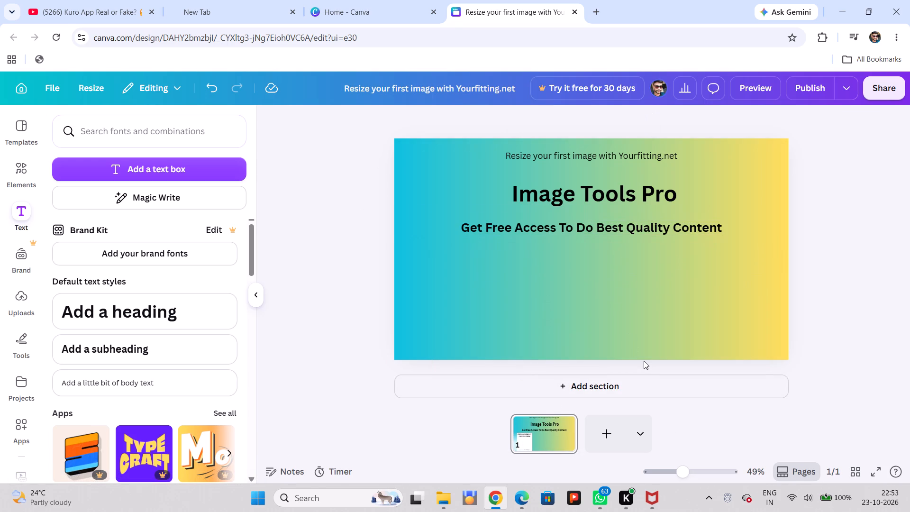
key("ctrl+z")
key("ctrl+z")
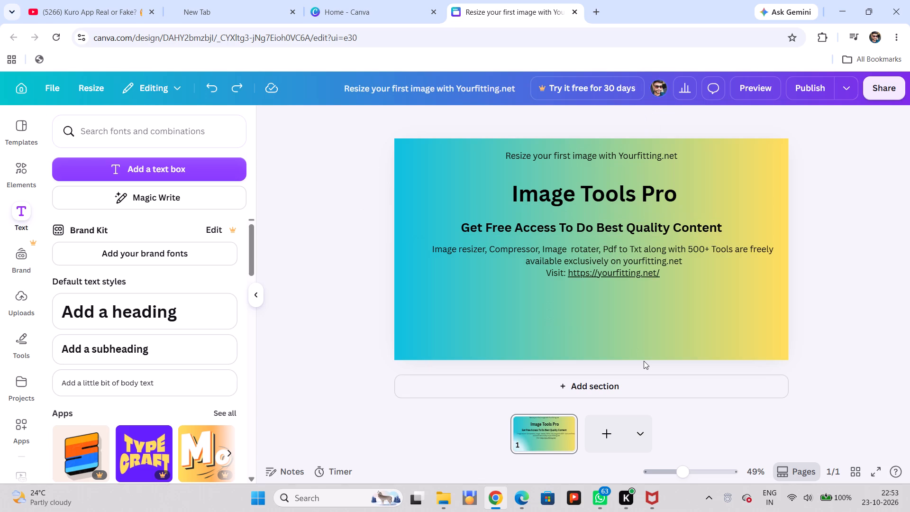
left_click(612, 274)
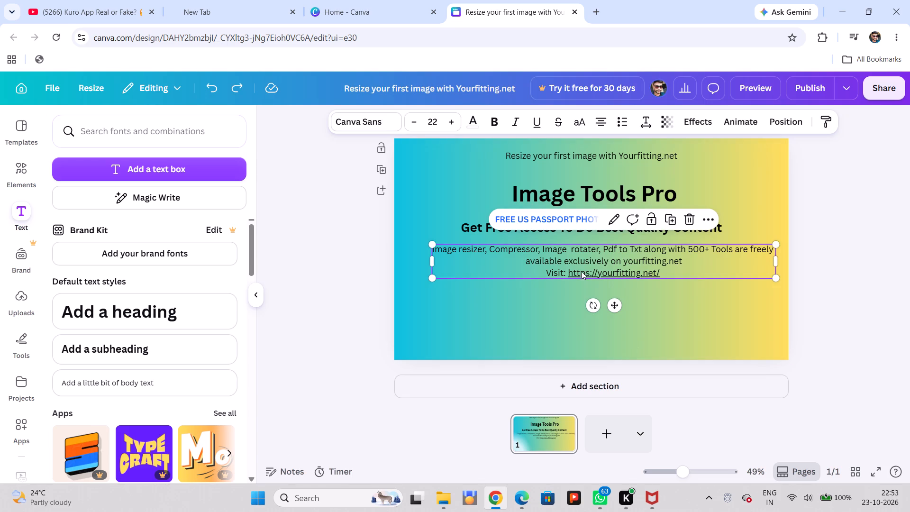
left_click(568, 272)
left_click_drag(568, 272, 666, 274)
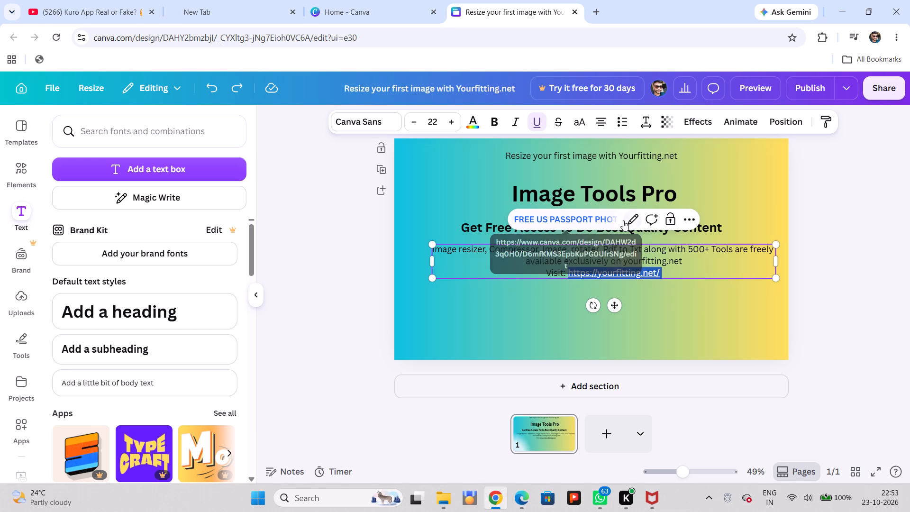
left_click(634, 220)
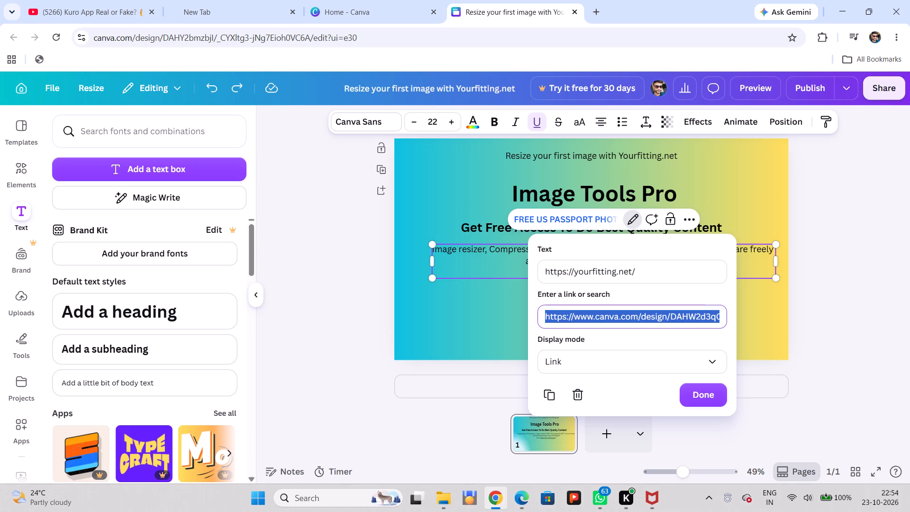
left_click(636, 274)
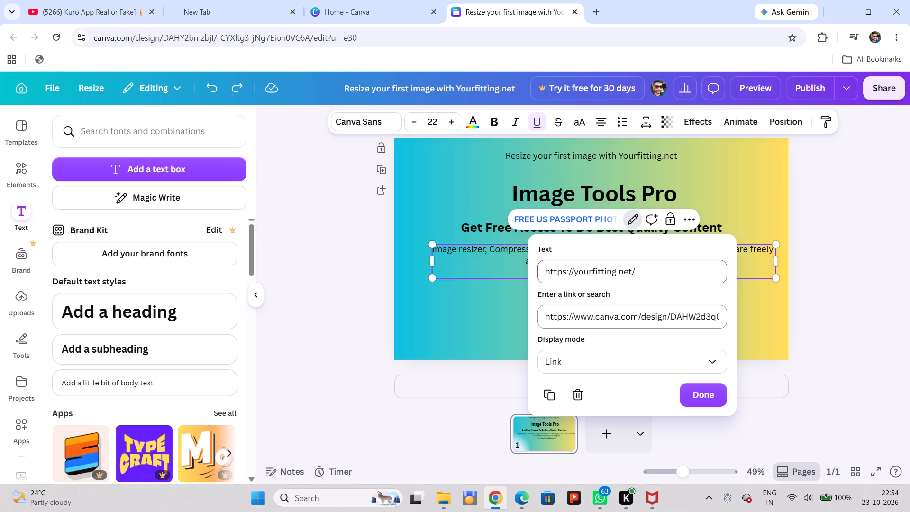
left_click_drag(642, 274, 635, 273)
left_click_drag(635, 273, 542, 272)
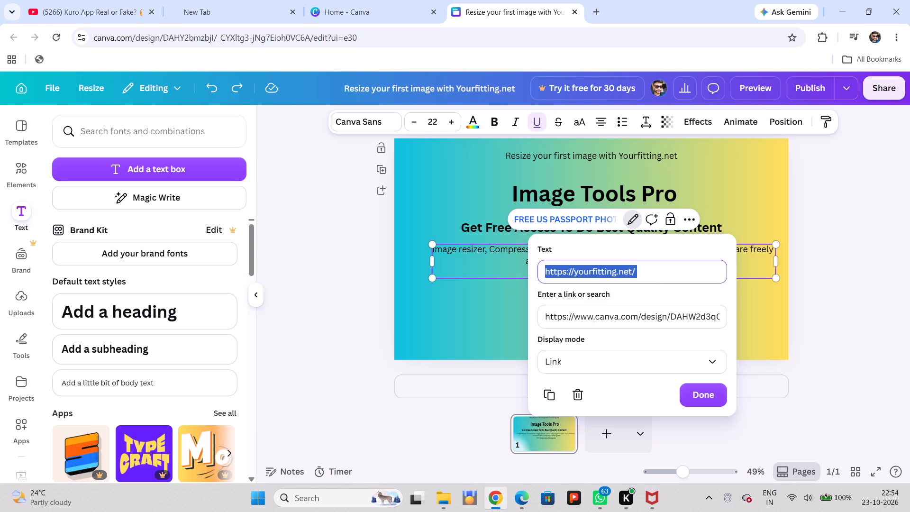
key("ctrl+c")
key("ctrl+c")
key("ctrl+c")
left_click(660, 320)
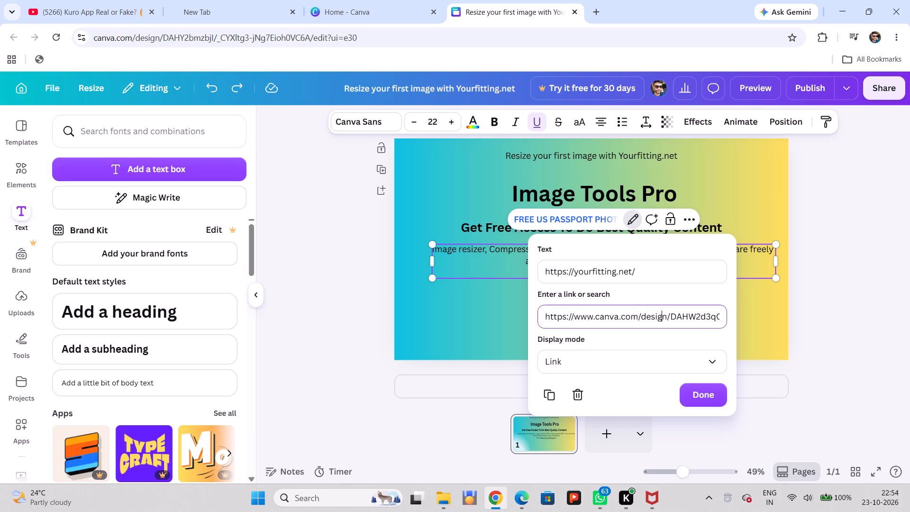
key("ctrl+a")
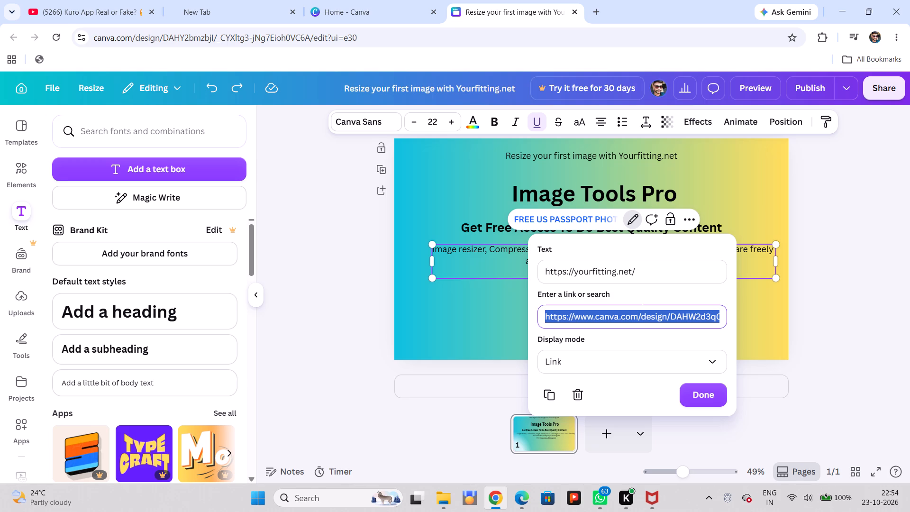
key("BackSpace")
key("ctrl+v")
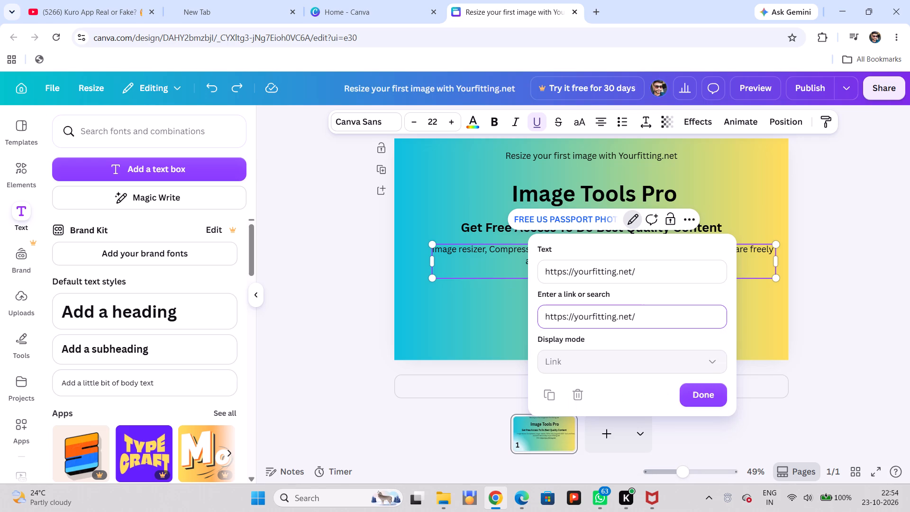
left_click(679, 364)
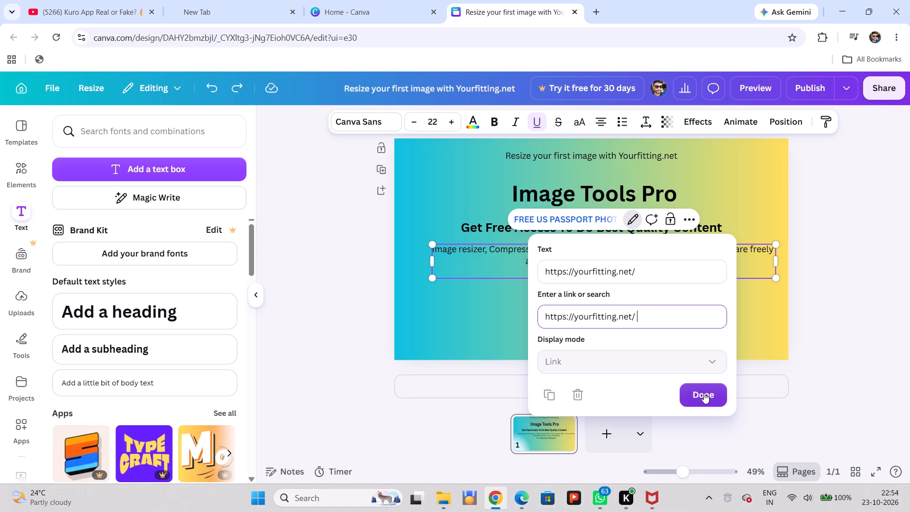
left_click(704, 393)
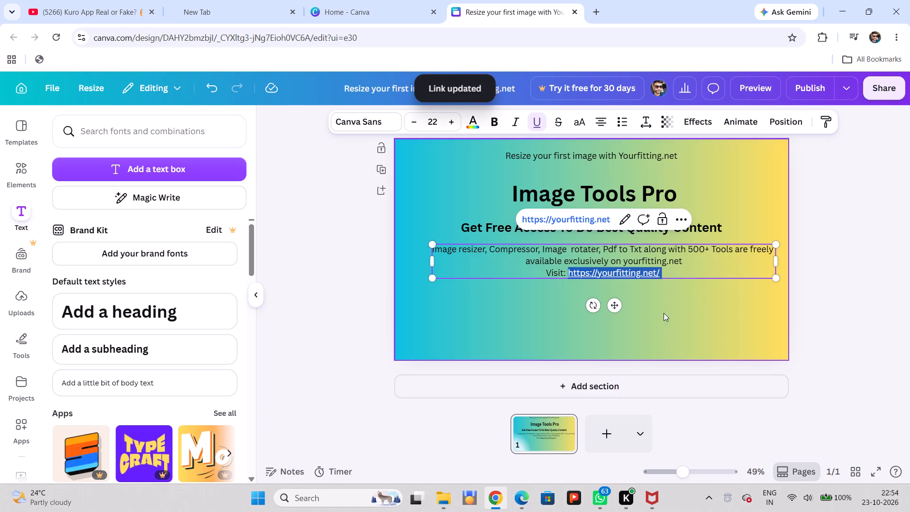
left_click(717, 319)
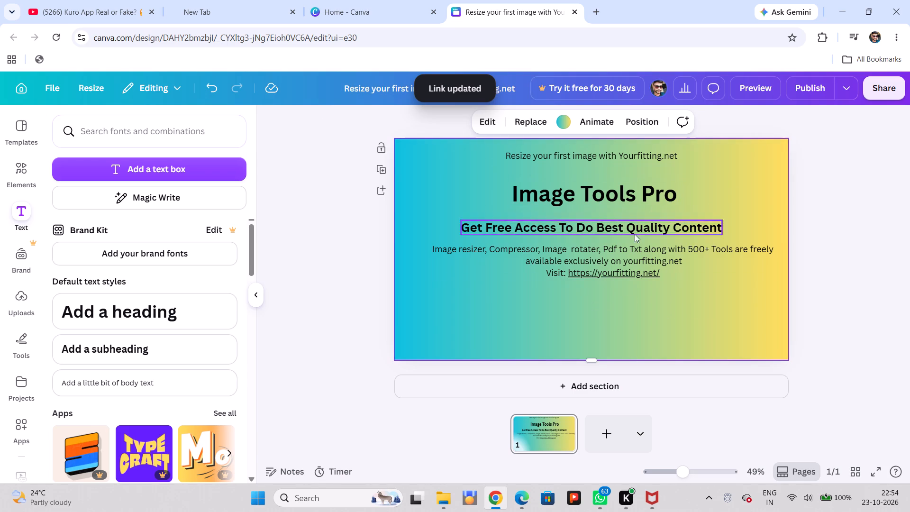
Publish the website.
left_click(812, 87)
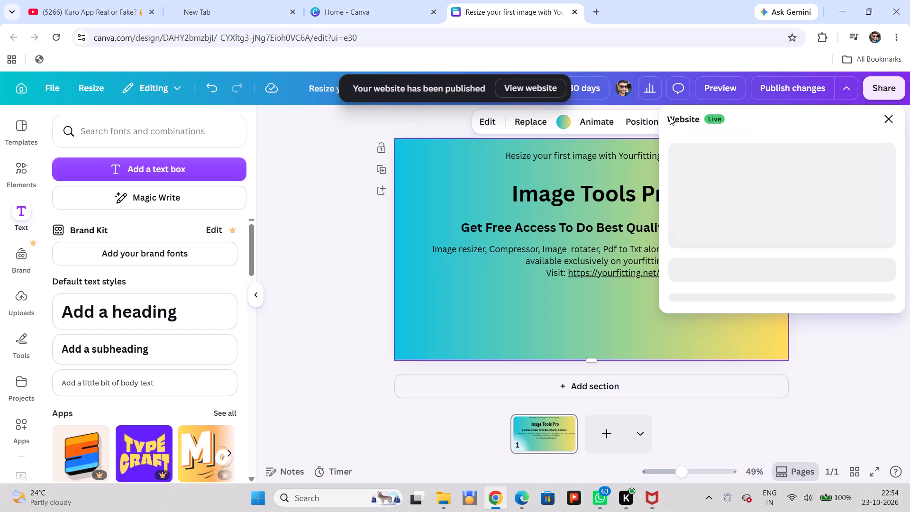
Open the published website and look through the live page down to its footer.
left_click(541, 86)
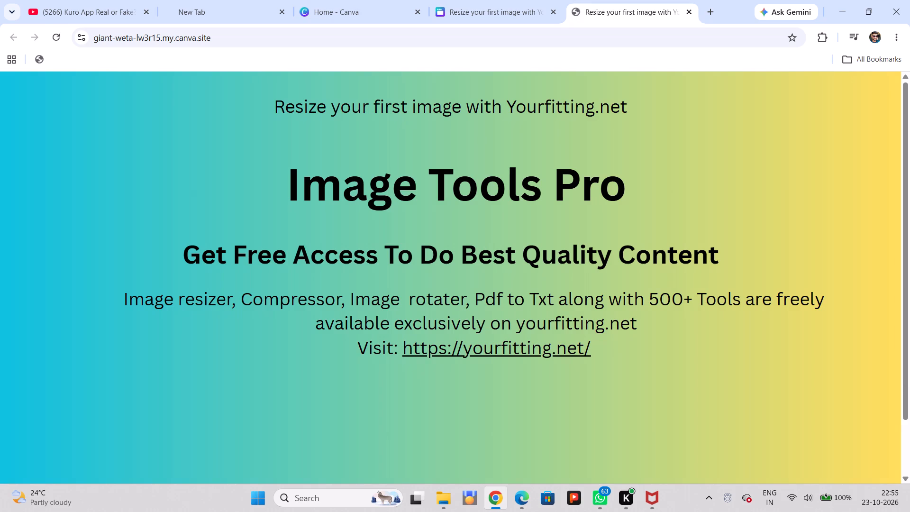
scroll(601, 332, "down", 4)
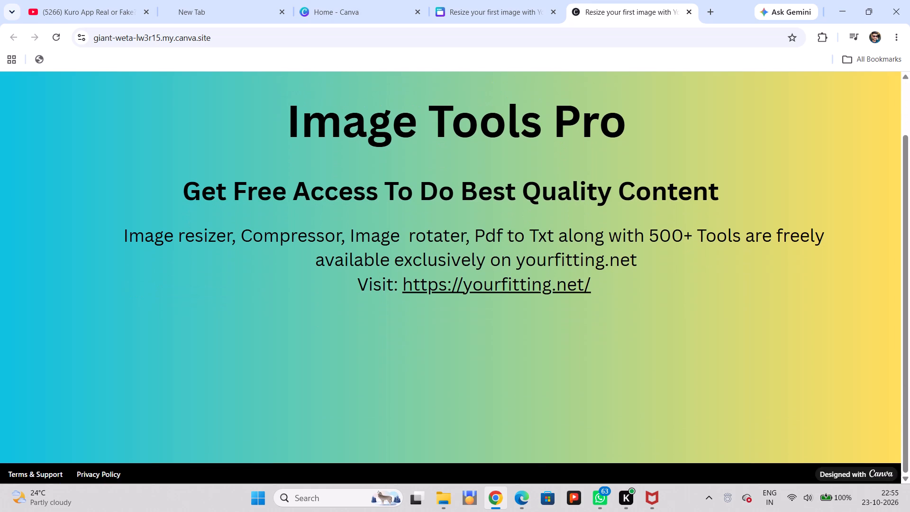
scroll(601, 332, "down", 3)
scroll(601, 332, "up", 1)
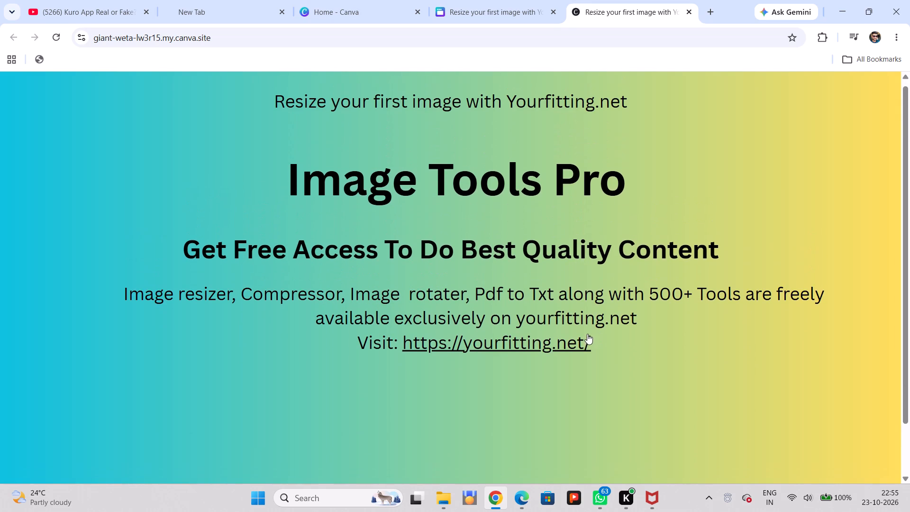
left_click(467, 349)
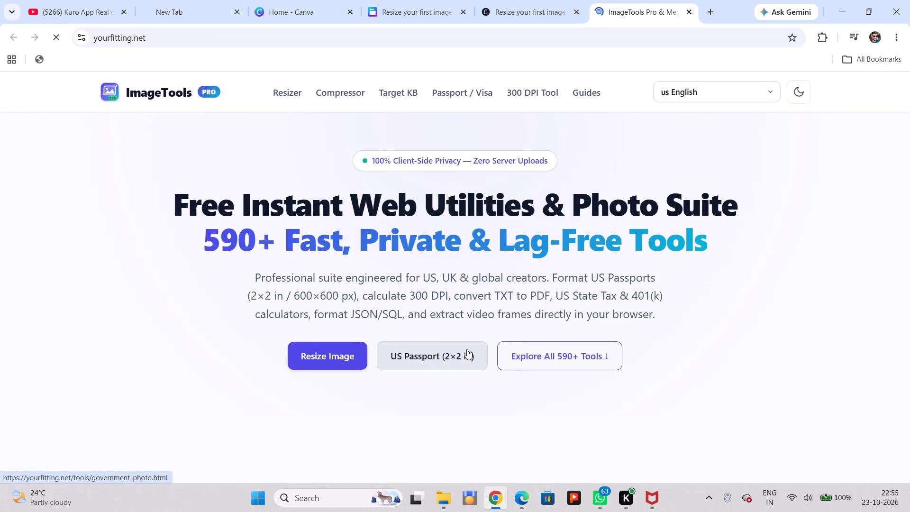
scroll(467, 349, "down", 8)
scroll(467, 346, "up", 8)
scroll(467, 346, "down", 9)
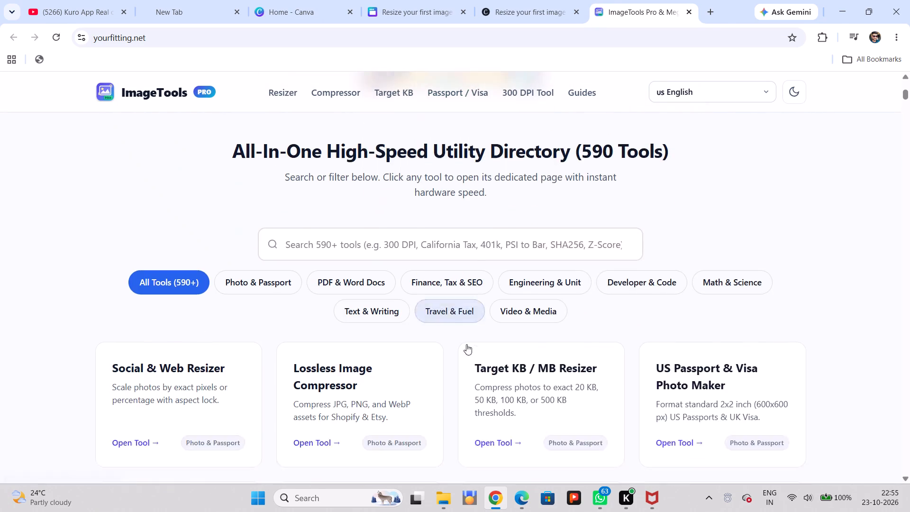
scroll(466, 342, "down", 20)
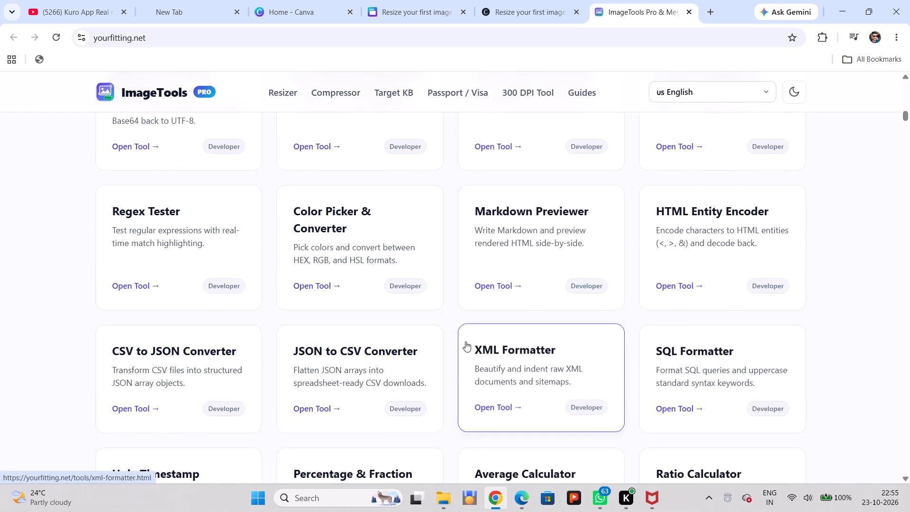
scroll(465, 341, "down", 4)
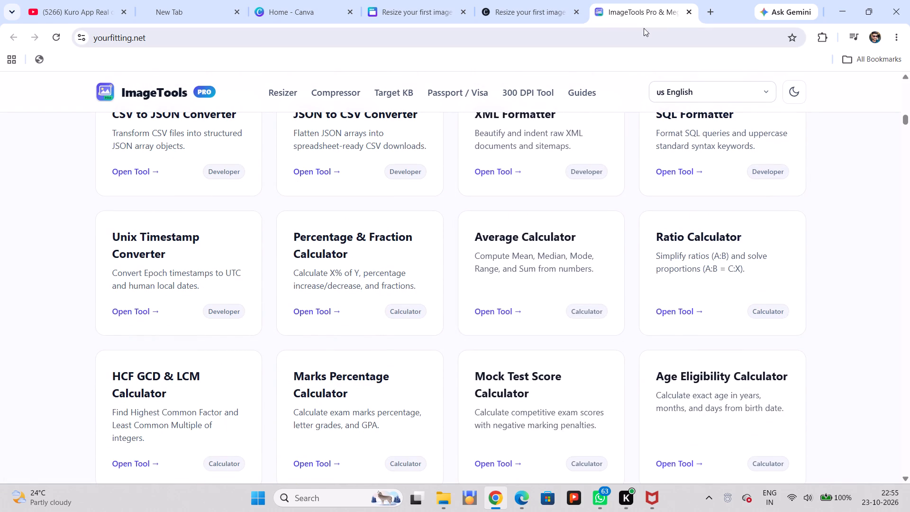
Close the Yourfitting.net page and the published website page to get back to the website design.
left_click(687, 12)
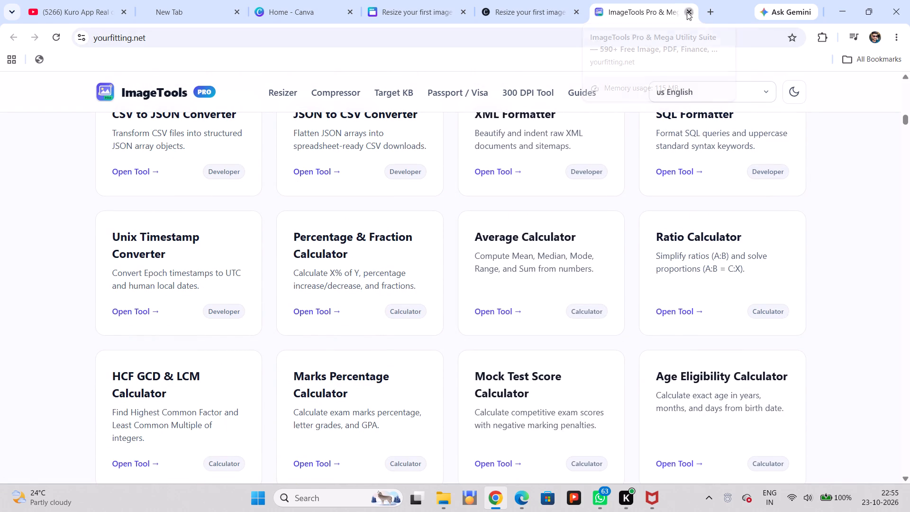
scroll(526, 319, "up", 2)
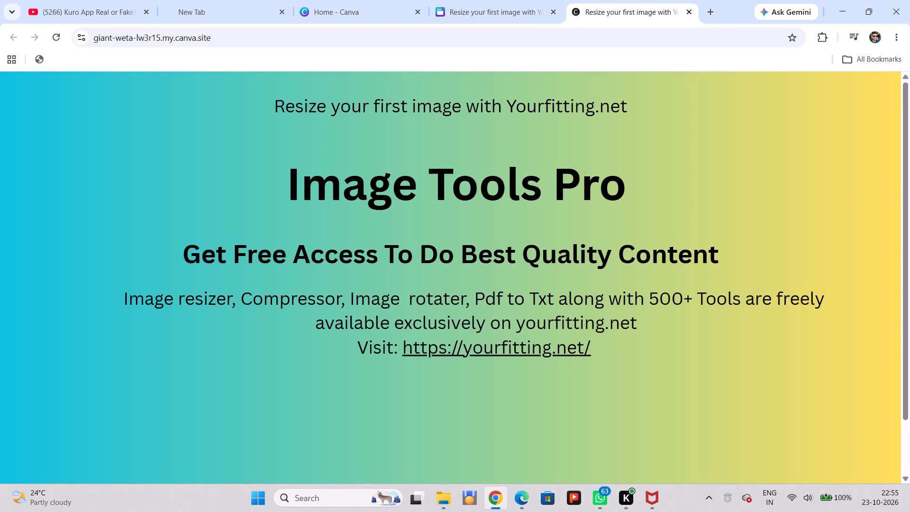
left_click(687, 14)
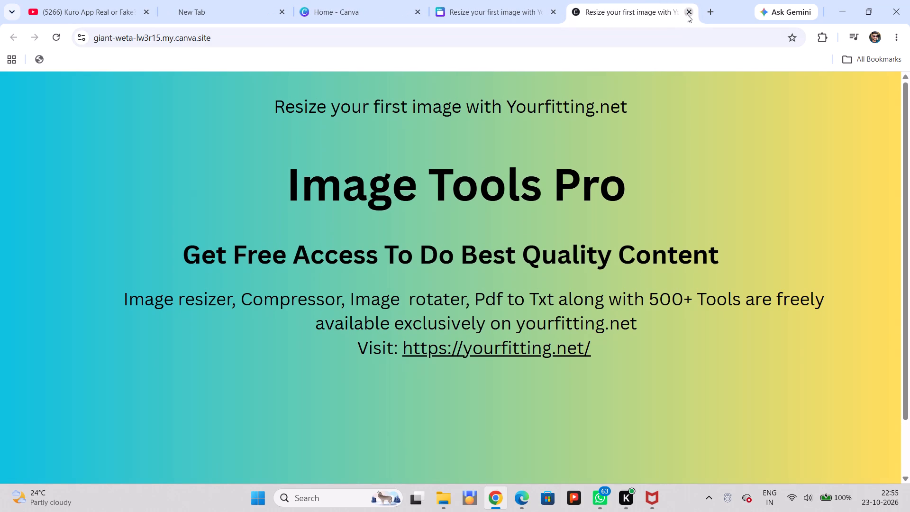